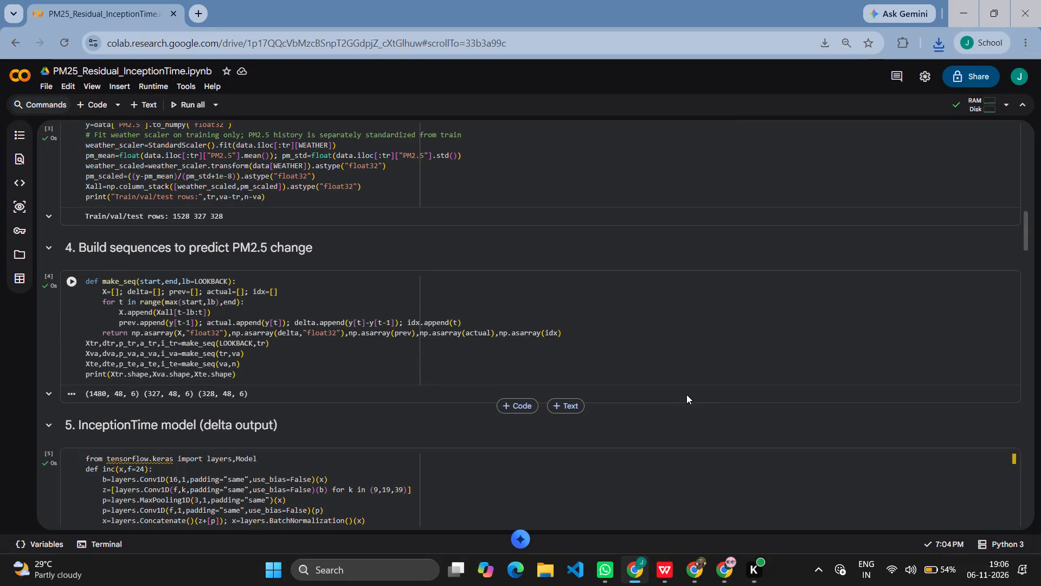
Review the notebook's data preparation, training curves, validation scores and final test comparison, including the Residual InceptionTime test R².
{"action": "scroll", "coordinate": [686, 394], "scroll_direction": "up", "scroll_amount": 2}
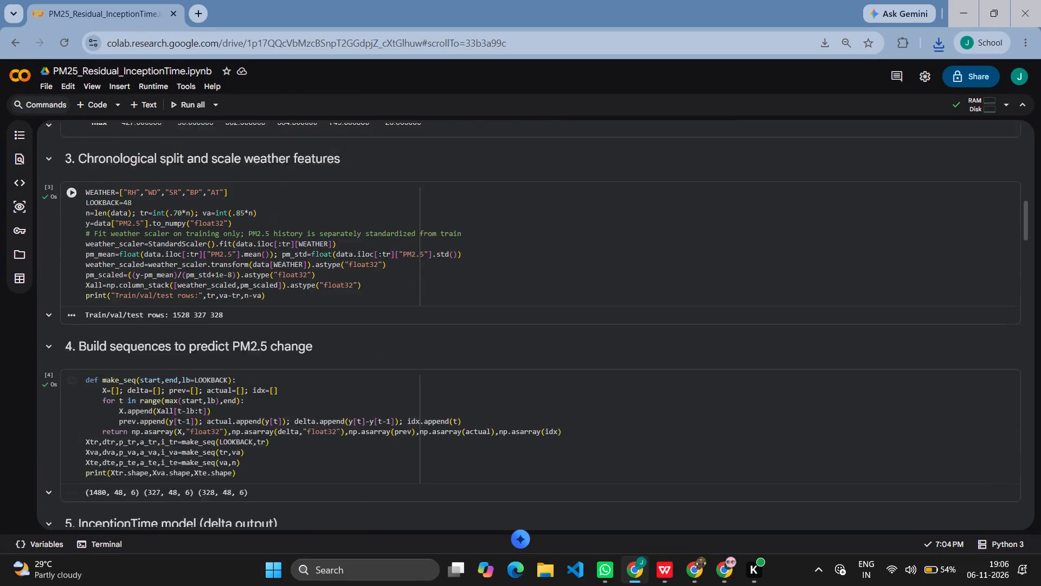
{"action": "scroll", "coordinate": [686, 394], "scroll_direction": "up", "scroll_amount": 1}
{"action": "scroll", "coordinate": [686, 394], "scroll_direction": "down", "scroll_amount": 6}
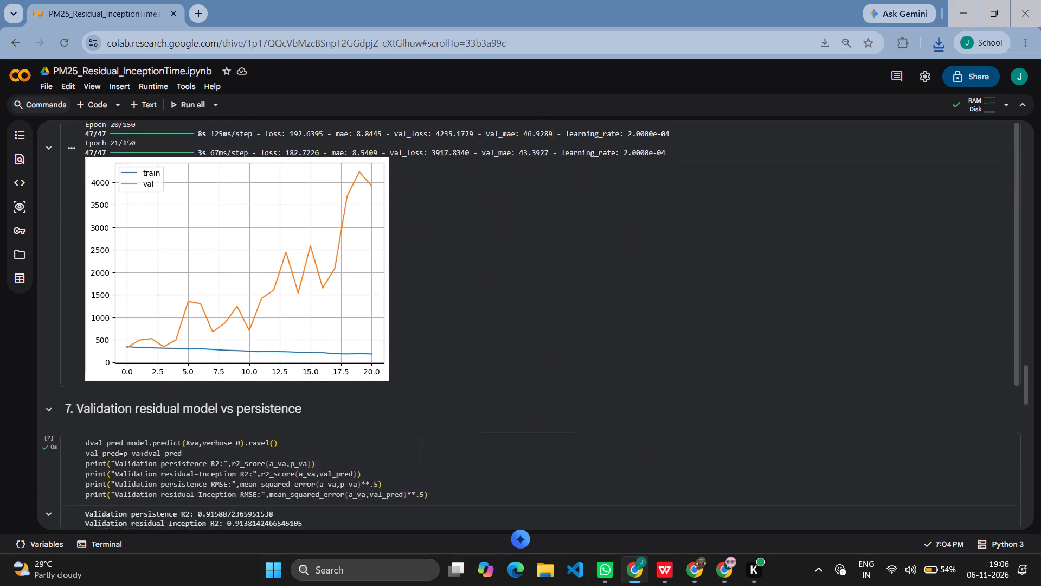
{"action": "scroll", "coordinate": [686, 394], "scroll_direction": "down", "scroll_amount": 3}
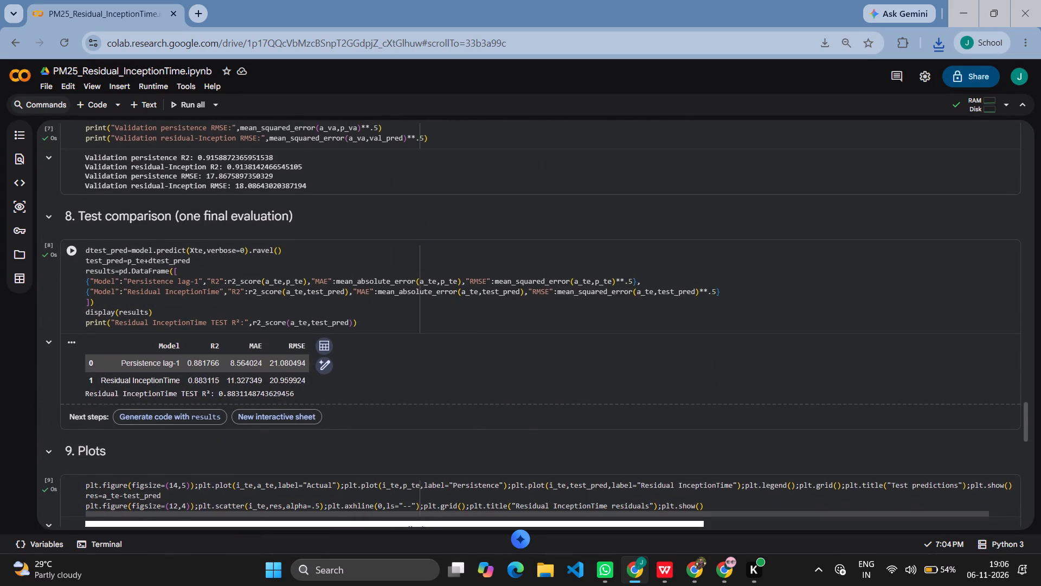
{"action": "scroll", "coordinate": [686, 394], "scroll_direction": "down", "scroll_amount": 1}
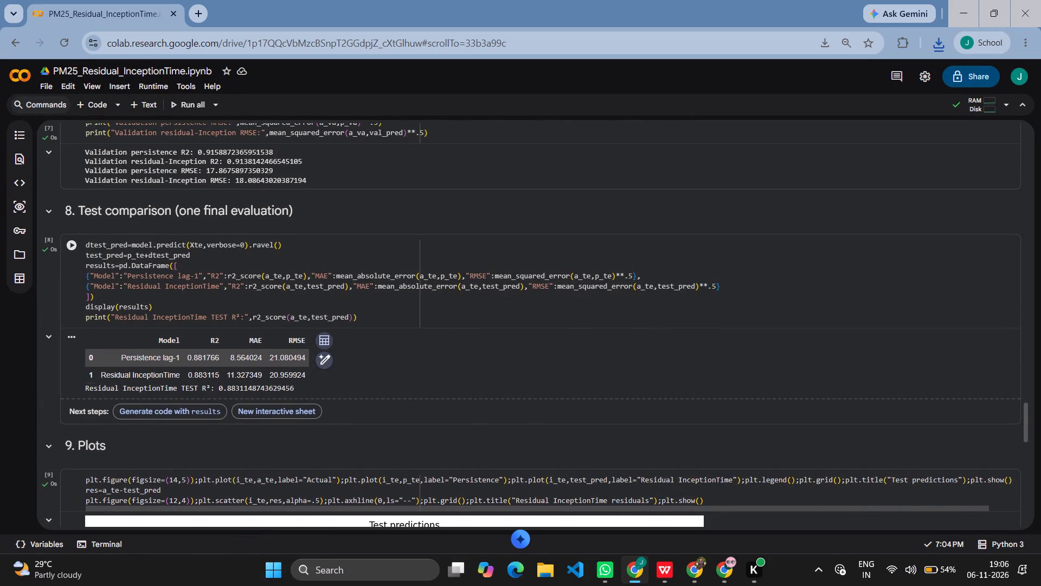
{"action": "left_click_drag", "start_coordinate": [219, 387], "coordinate": [268, 390]}
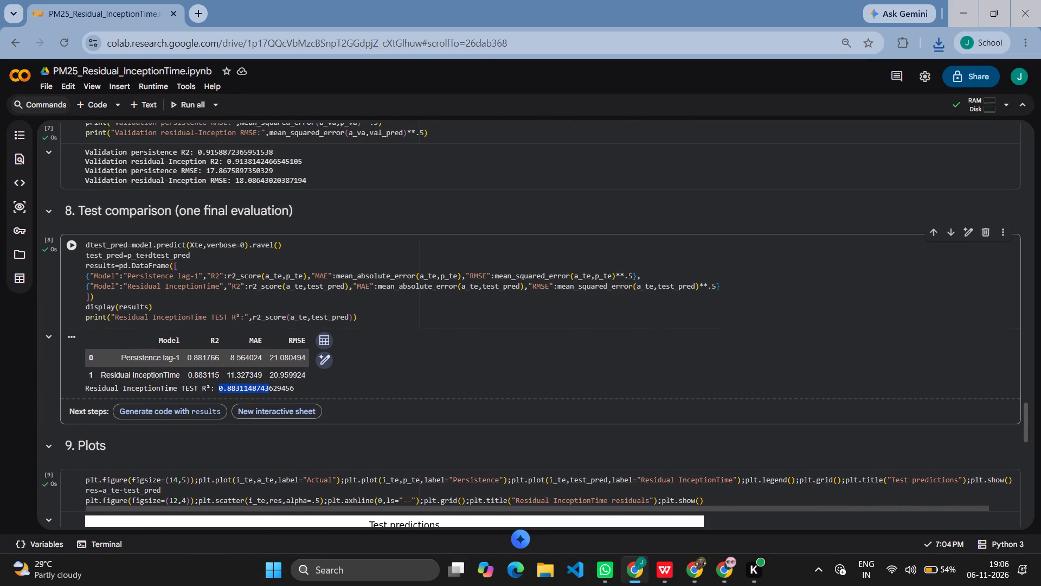
{"action": "left_click_drag", "start_coordinate": [268, 390], "coordinate": [309, 387]}
Capture a screenshot of the notebook showing the test comparison table together with the Test predictions plot.
{"action": "scroll", "coordinate": [352, 397], "scroll_direction": "down", "scroll_amount": 3}
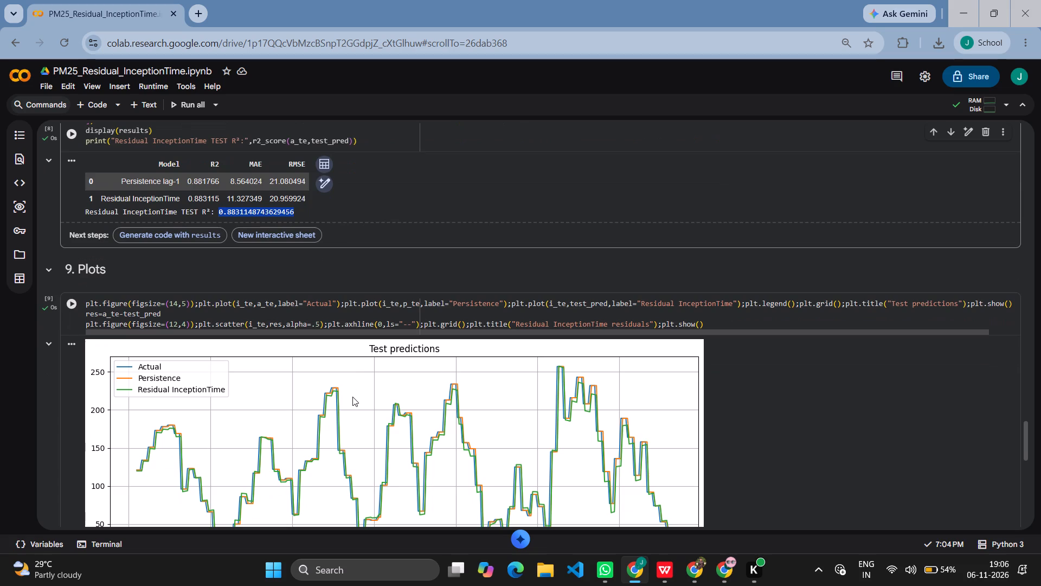
{"action": "left_click", "coordinate": [521, 178]}
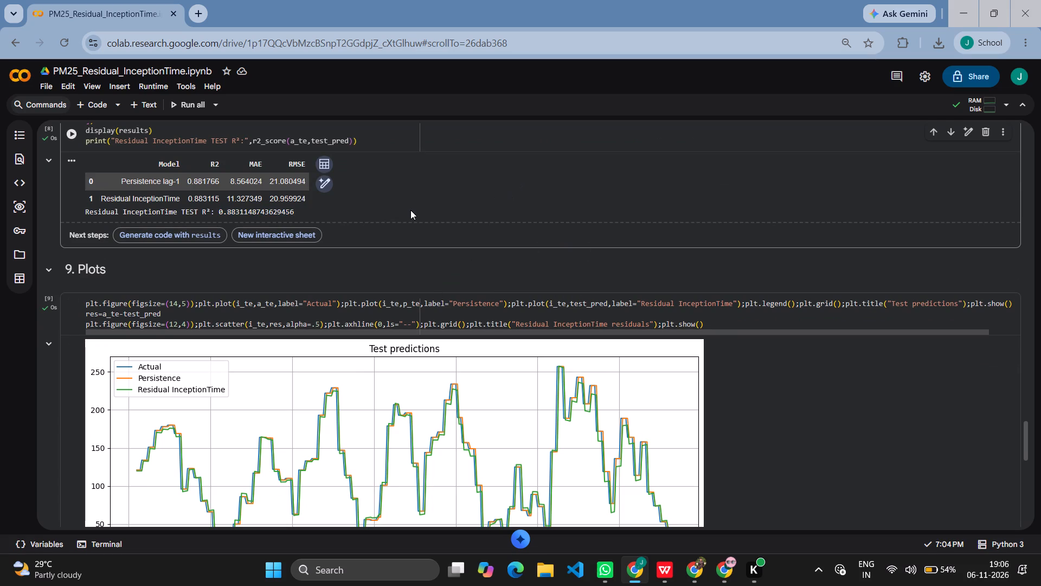
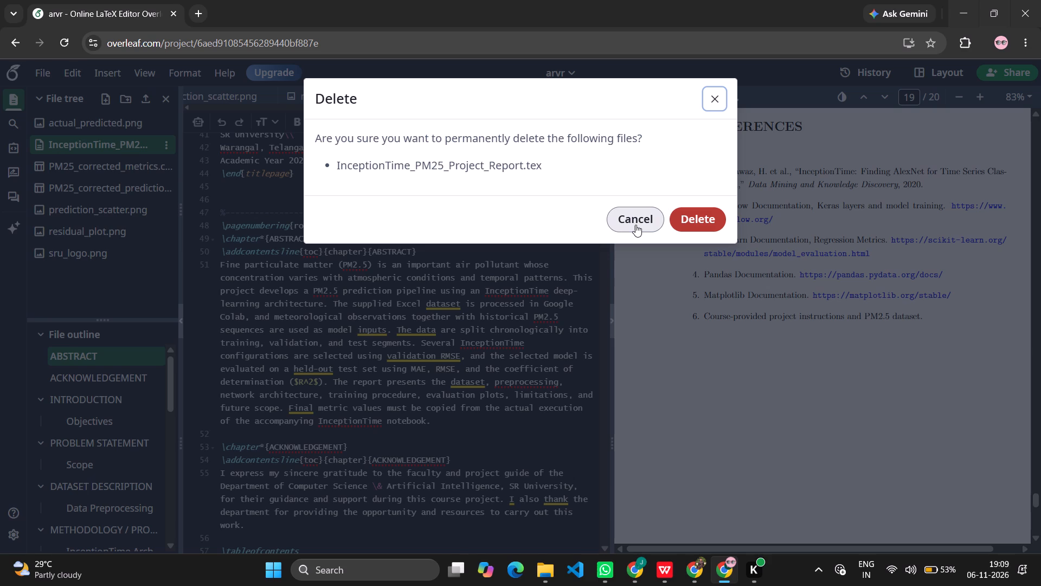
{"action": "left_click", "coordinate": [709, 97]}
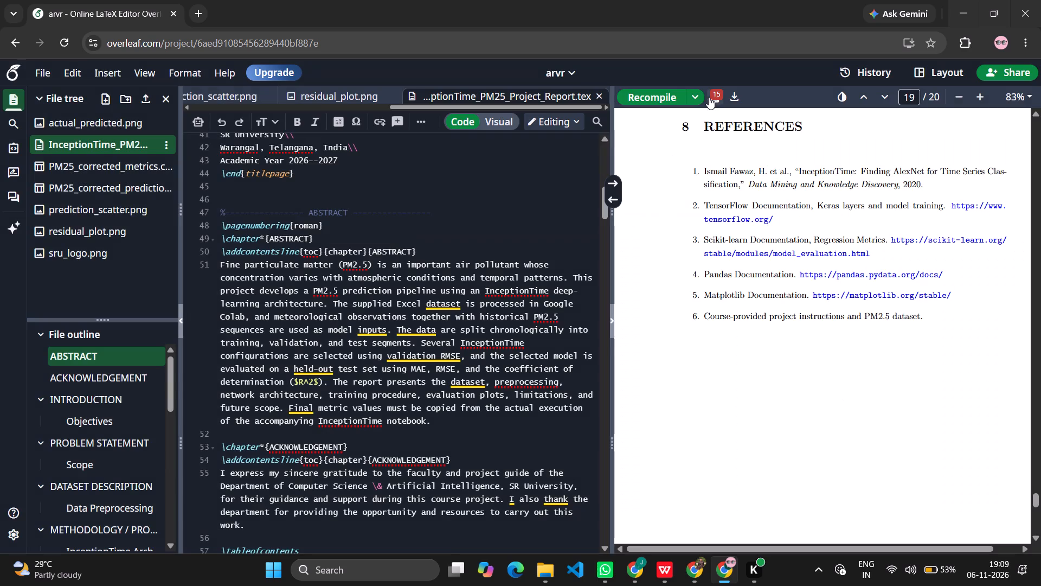
In the Overleaf project arvr, copy the entire source of InceptionTime_PM25_Project_Report.tex.
{"action": "left_click", "coordinate": [485, 295]}
{"action": "key", "text": "ctrl+a"}
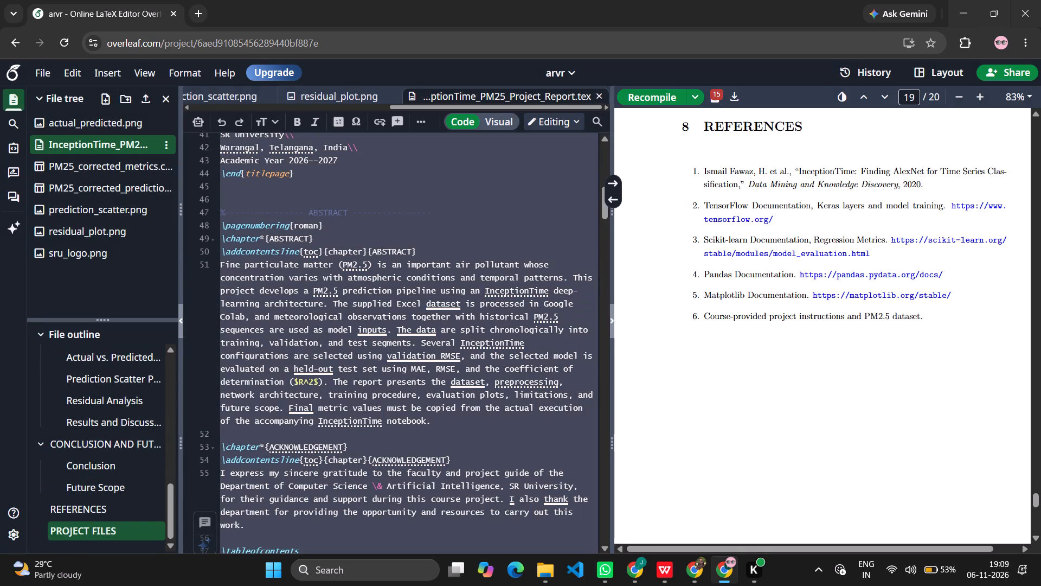
{"action": "key", "text": "ctrl+c"}
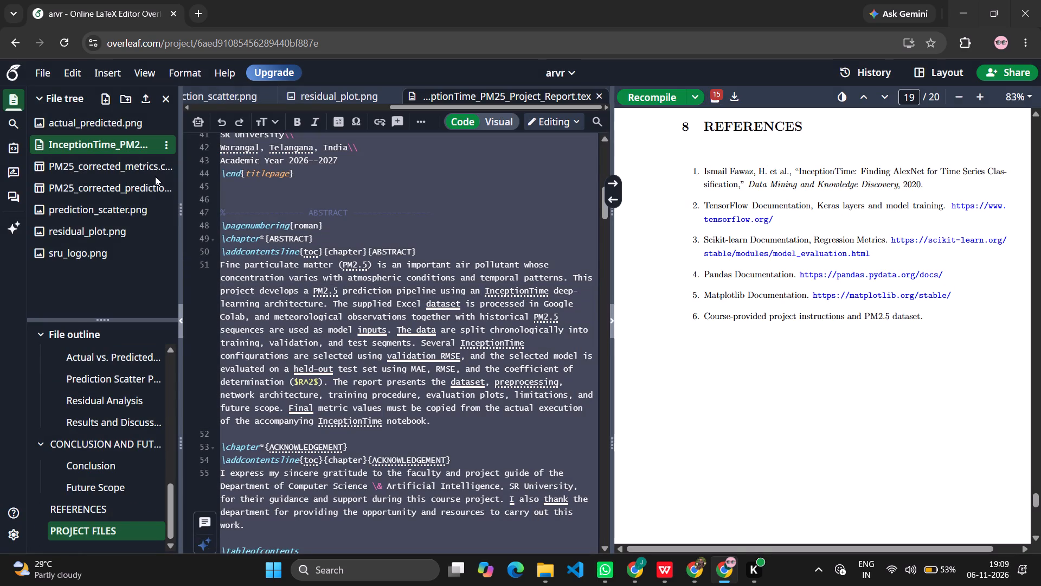
Delete InceptionTime_PM25_Project_Report.tex from the project.
{"action": "left_click", "coordinate": [166, 144]}
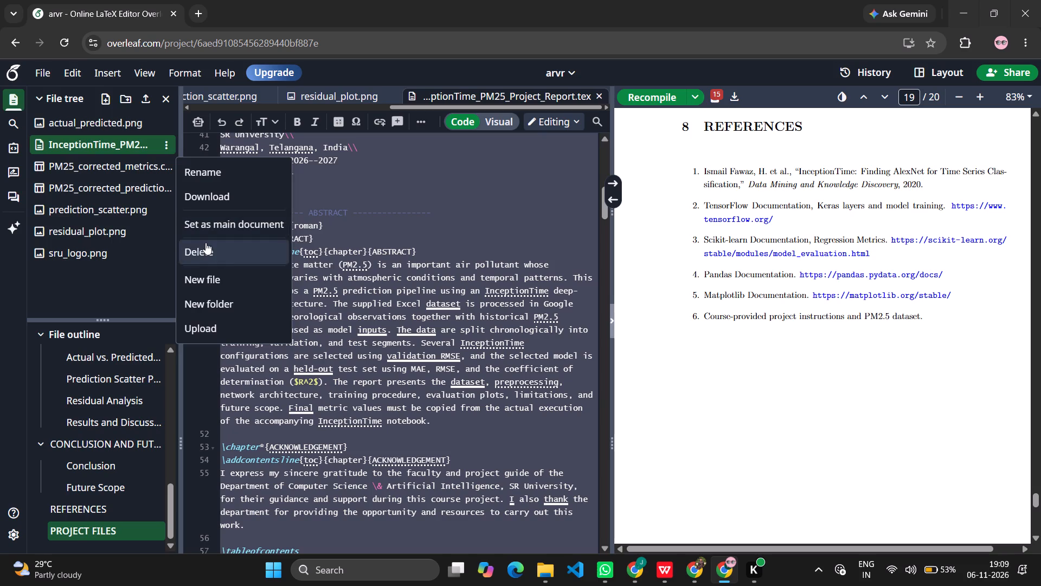
{"action": "left_click", "coordinate": [205, 243]}
{"action": "left_click", "coordinate": [689, 213]}
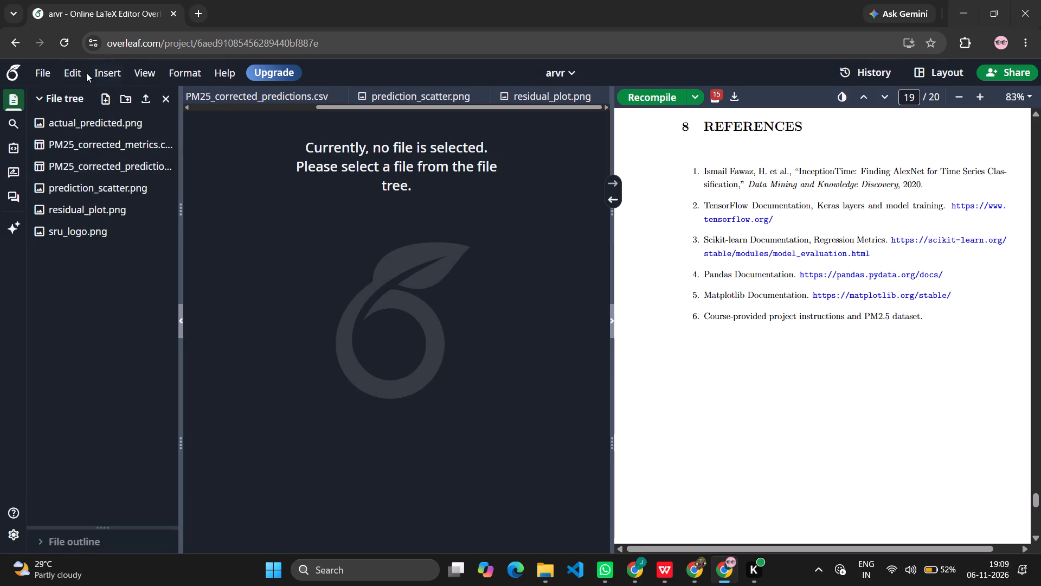
Upload PM25_Residual_InceptionTime_Overleaf.tex from drive D: into the Overleaf project.
{"action": "left_click", "coordinate": [143, 100]}
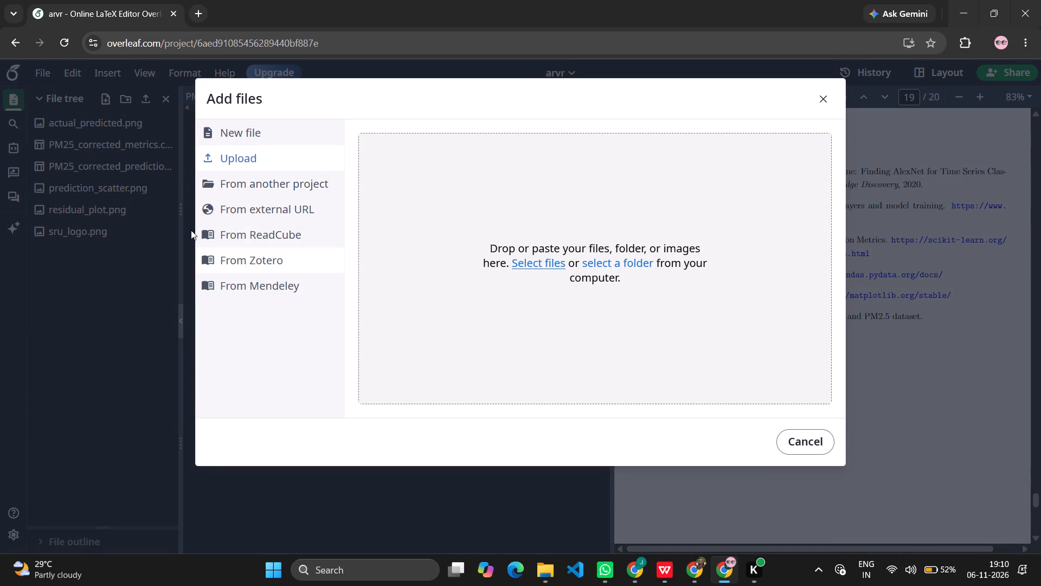
{"action": "left_click", "coordinate": [531, 261]}
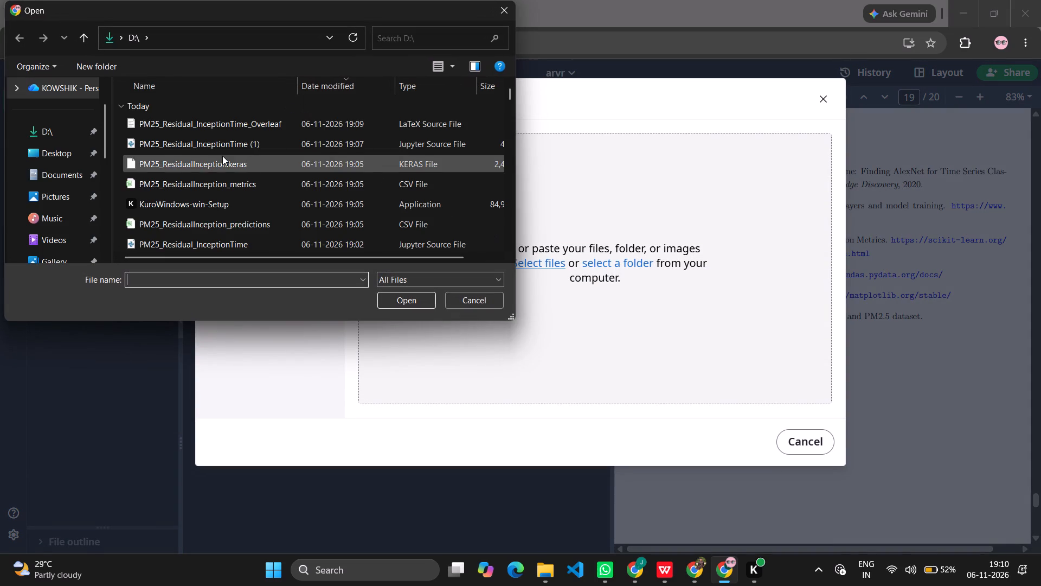
{"action": "double_click", "coordinate": [216, 125]}
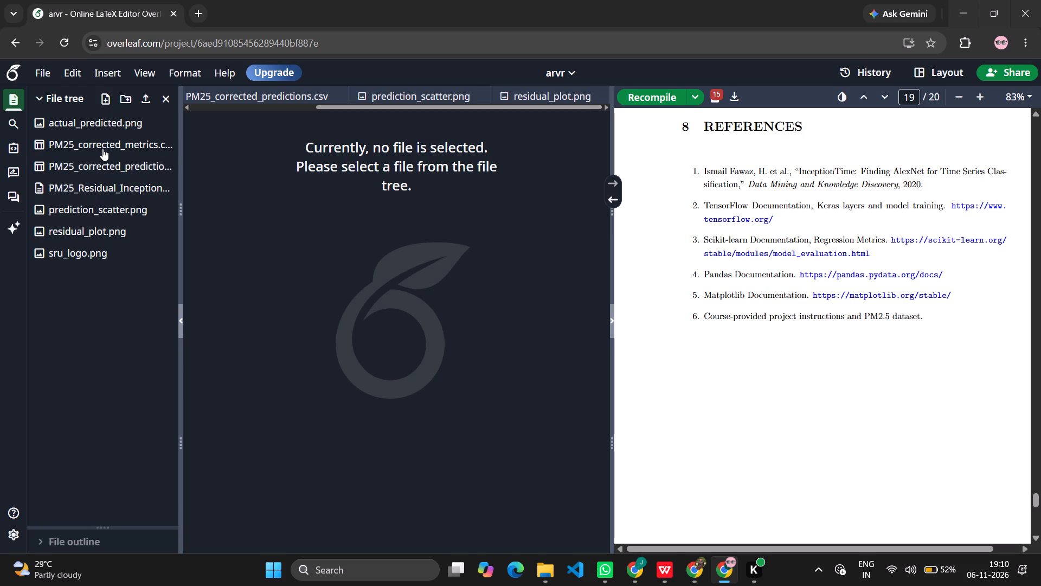
Look through the project's files, including residual_plot.png, actual_predicted.png and prediction_scatter.png.
{"action": "left_click", "coordinate": [93, 235]}
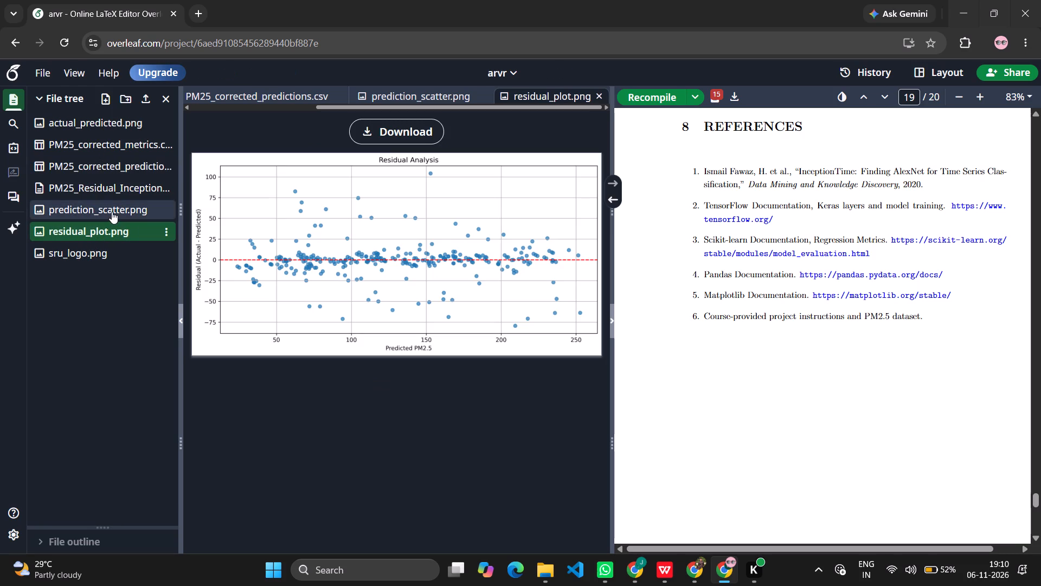
{"action": "left_click", "coordinate": [114, 122]}
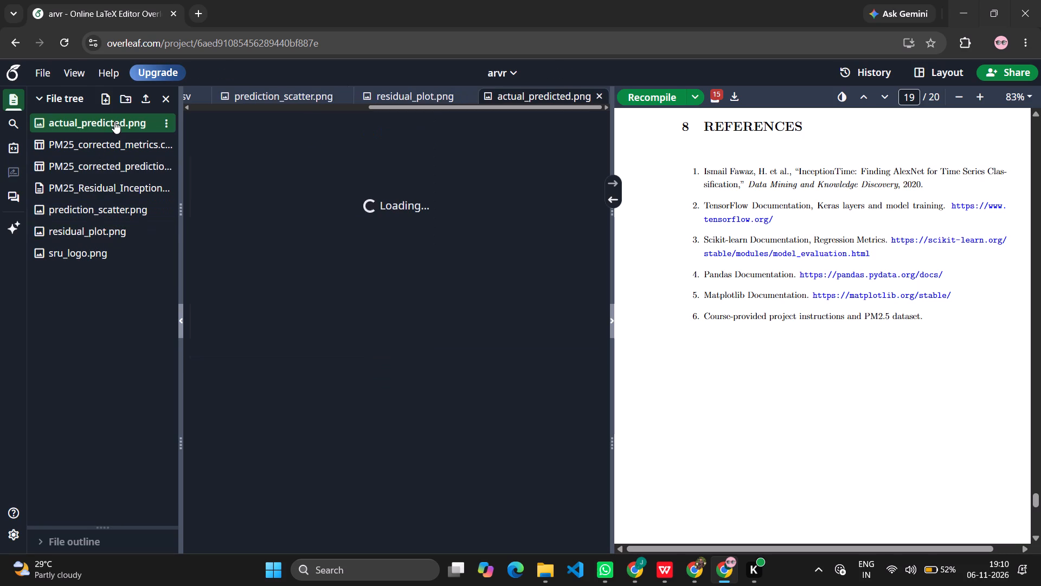
{"action": "left_click", "coordinate": [108, 143]}
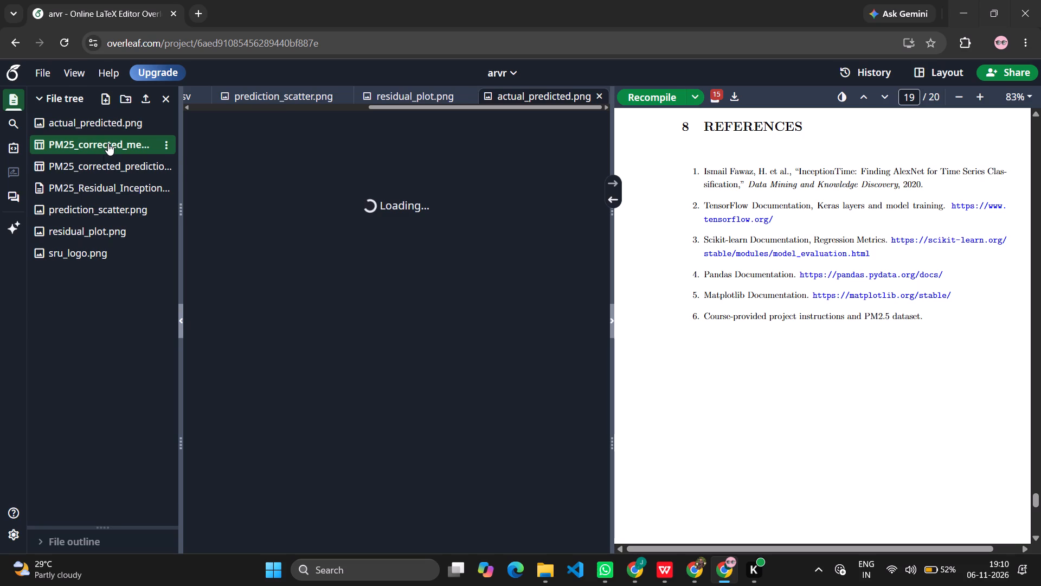
{"action": "left_click", "coordinate": [101, 163]}
{"action": "left_click", "coordinate": [95, 189]}
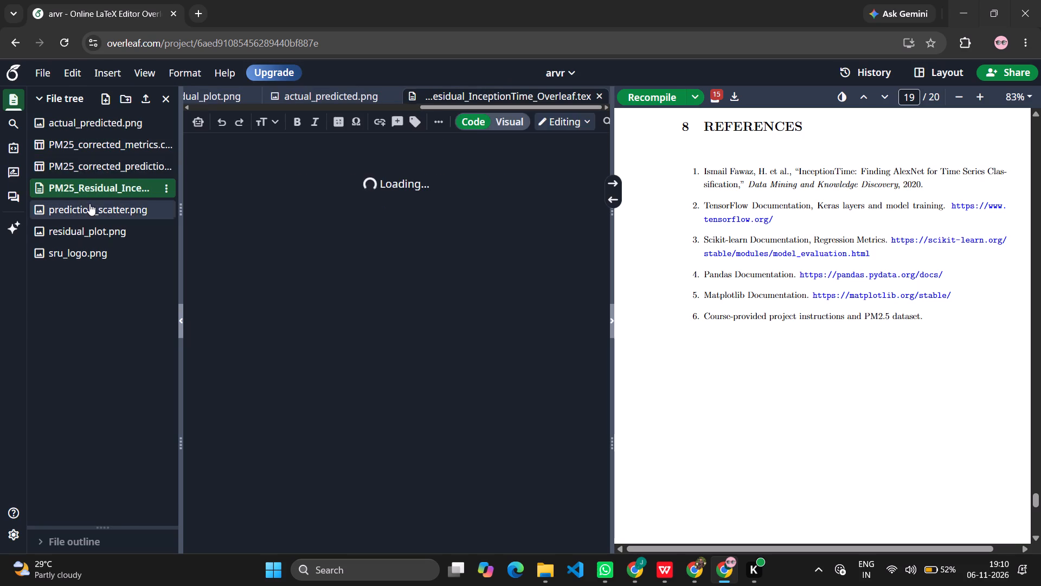
{"action": "left_click", "coordinate": [89, 203]}
{"action": "left_click", "coordinate": [89, 177]}
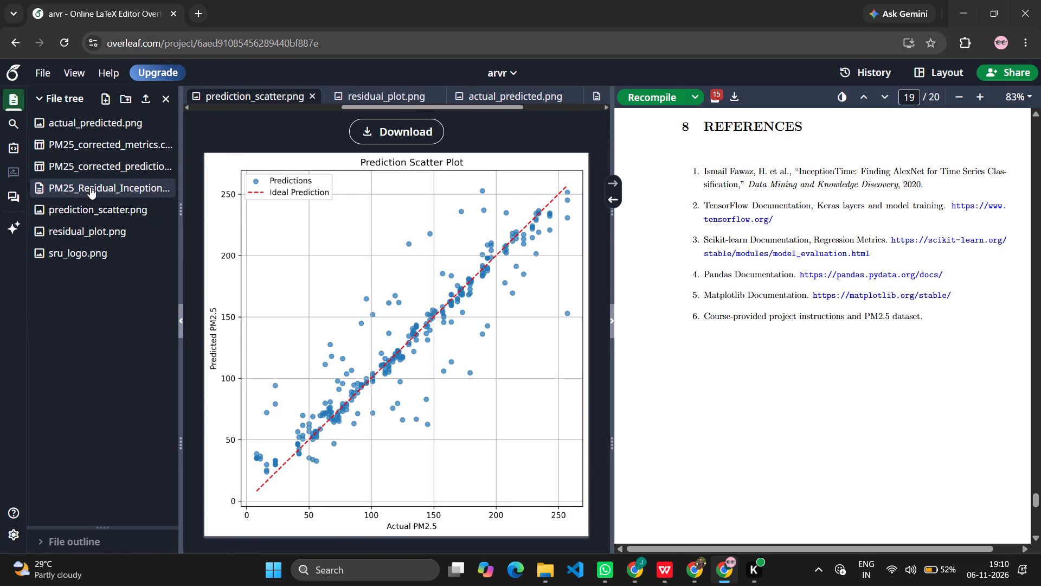
Open the uploaded PM25_Residual_InceptionTime_Overleaf.tex, skim its source and recompile the project.
{"action": "left_click", "coordinate": [90, 187]}
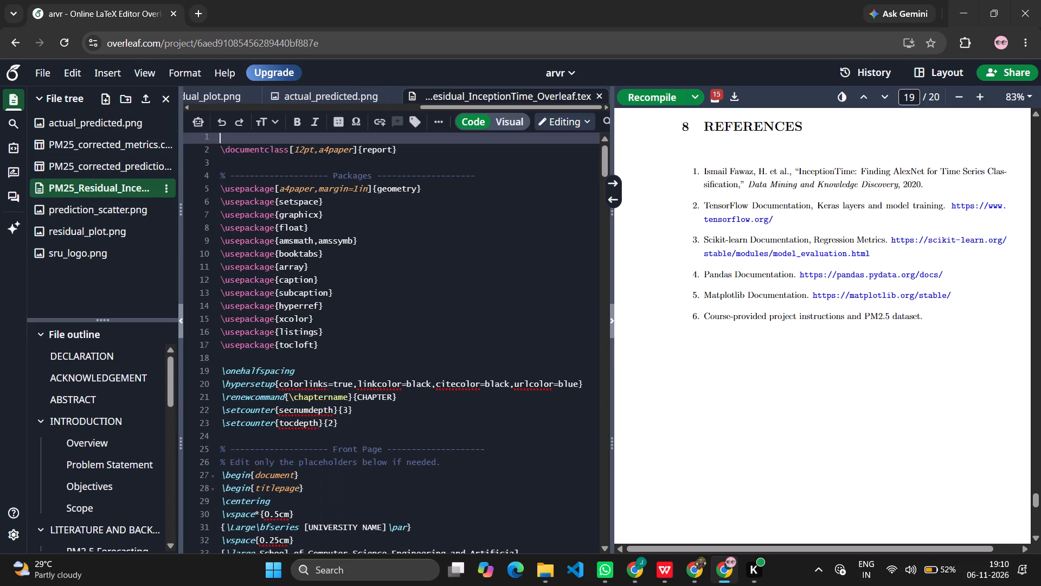
{"action": "scroll", "coordinate": [389, 267], "scroll_direction": "up", "scroll_amount": 4}
{"action": "scroll", "coordinate": [389, 267], "scroll_direction": "down", "scroll_amount": 8}
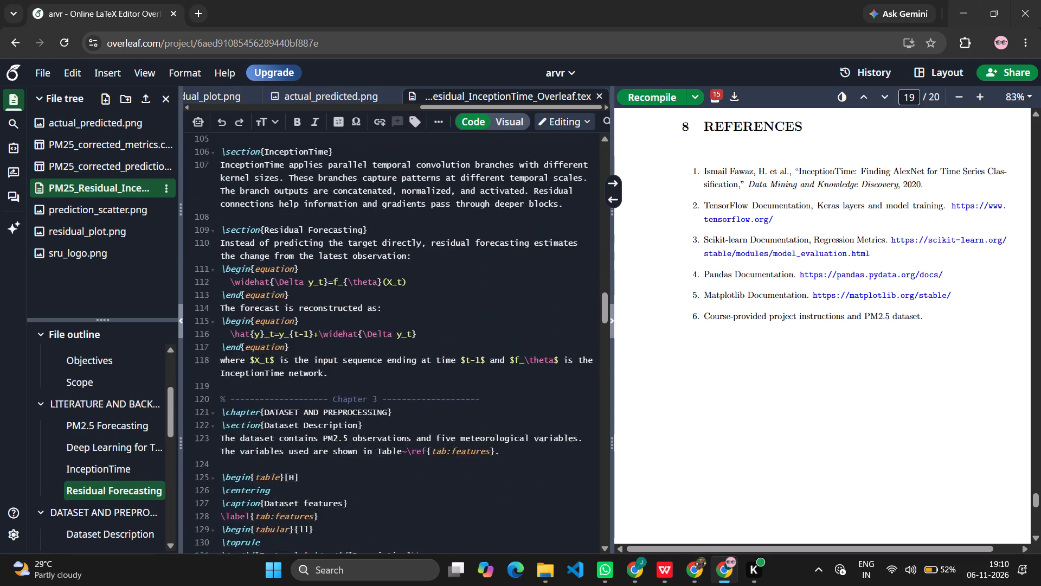
{"action": "left_click", "coordinate": [652, 93]}
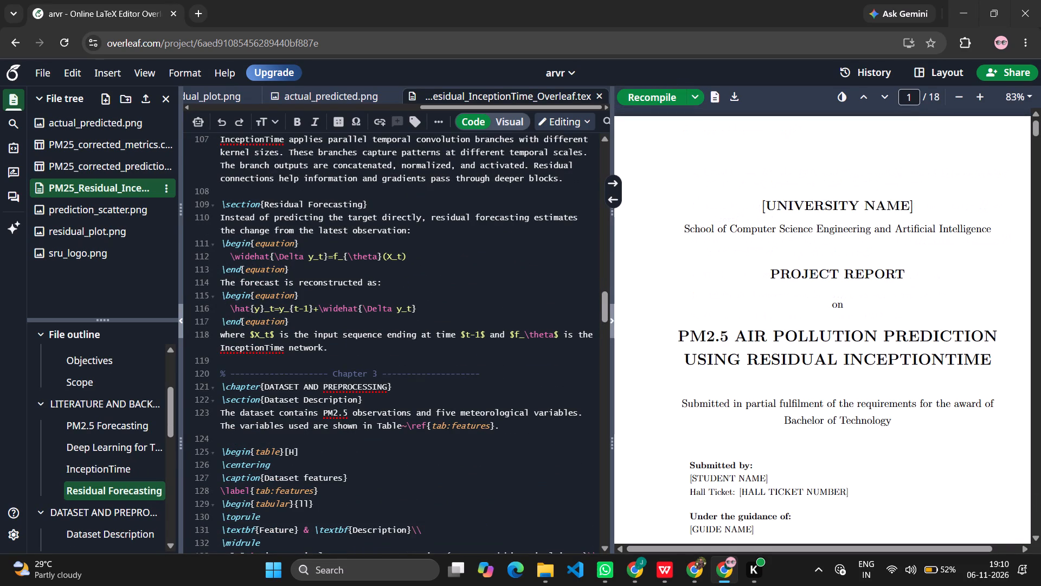
Examine the compiled report PDF from the title page through the front matter and the introduction chapter.
{"action": "scroll", "coordinate": [808, 278], "scroll_direction": "down", "scroll_amount": 3}
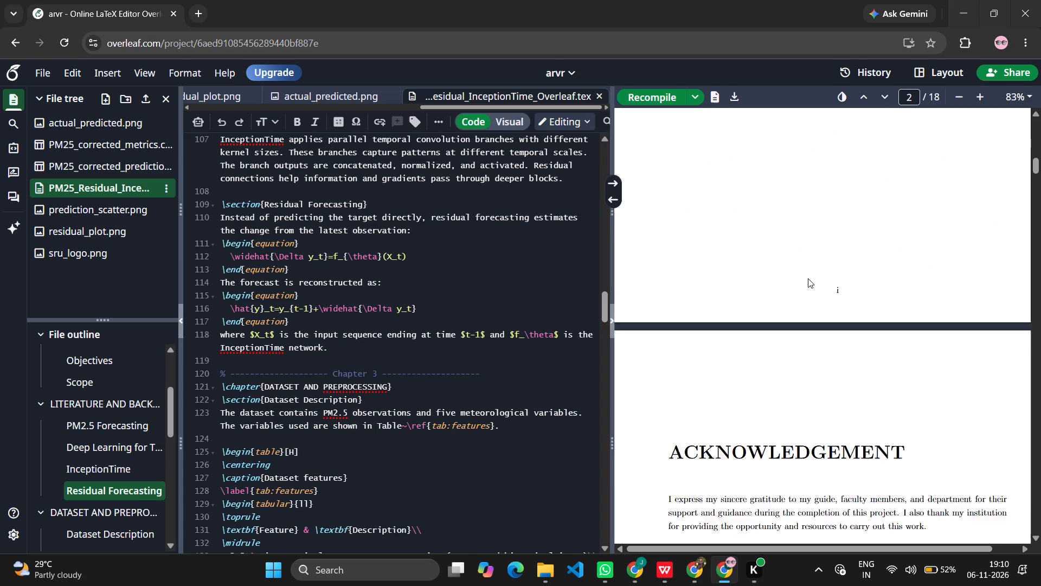
{"action": "scroll", "coordinate": [808, 278], "scroll_direction": "down", "scroll_amount": 4}
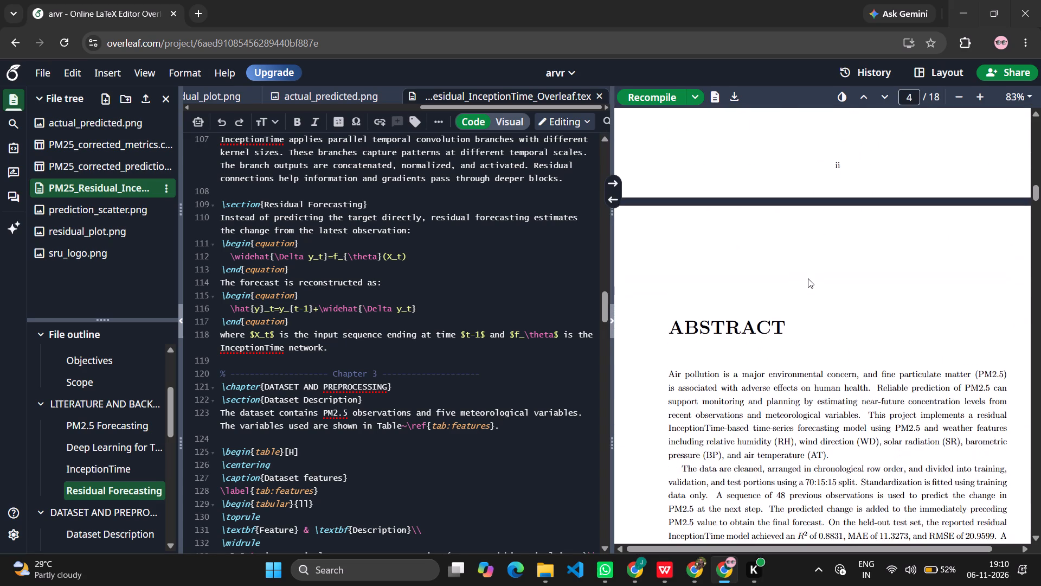
{"action": "scroll", "coordinate": [808, 278], "scroll_direction": "down", "scroll_amount": 3}
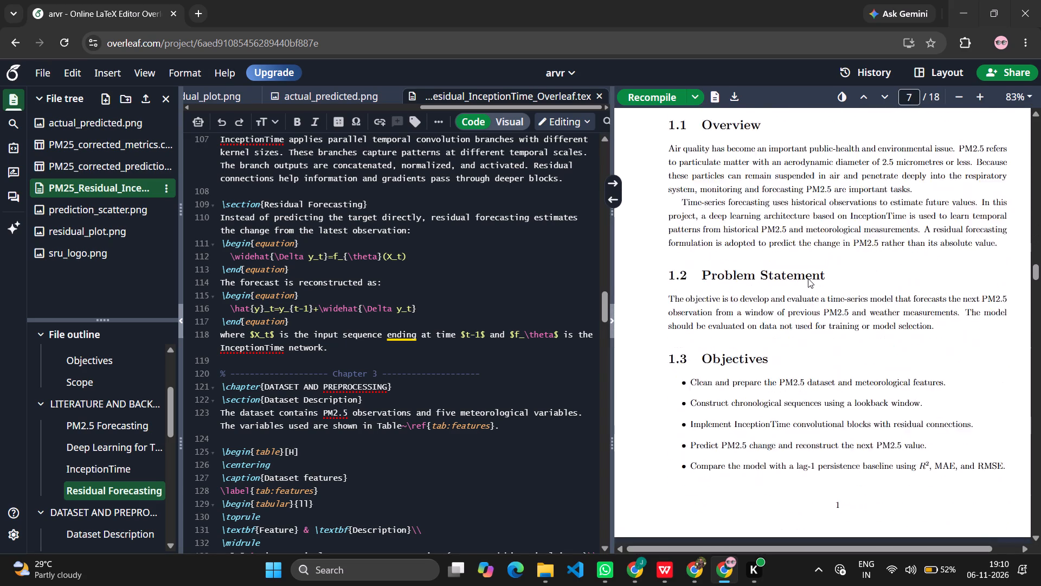
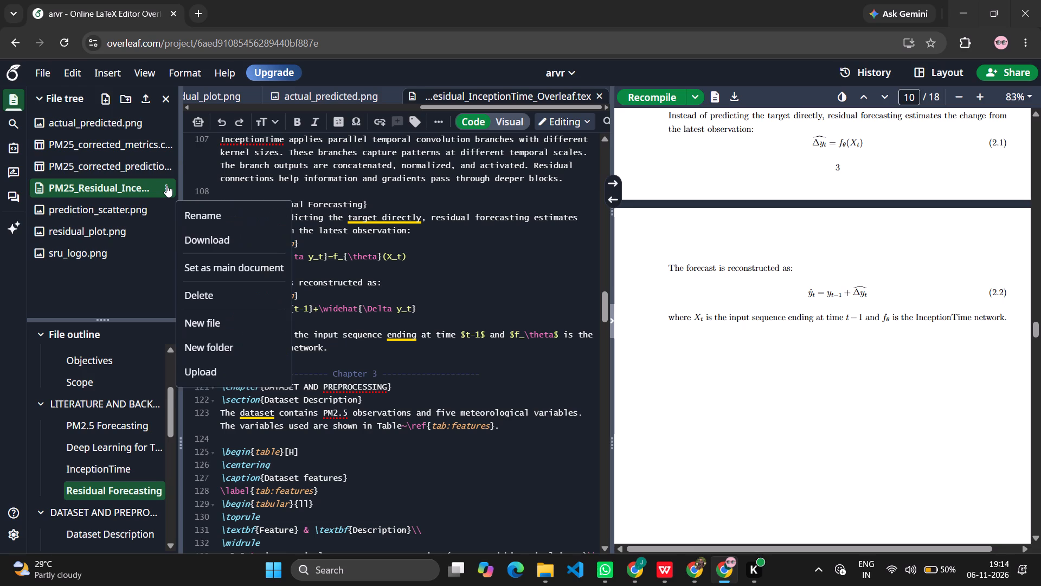
{"action": "left_click", "coordinate": [203, 290]}
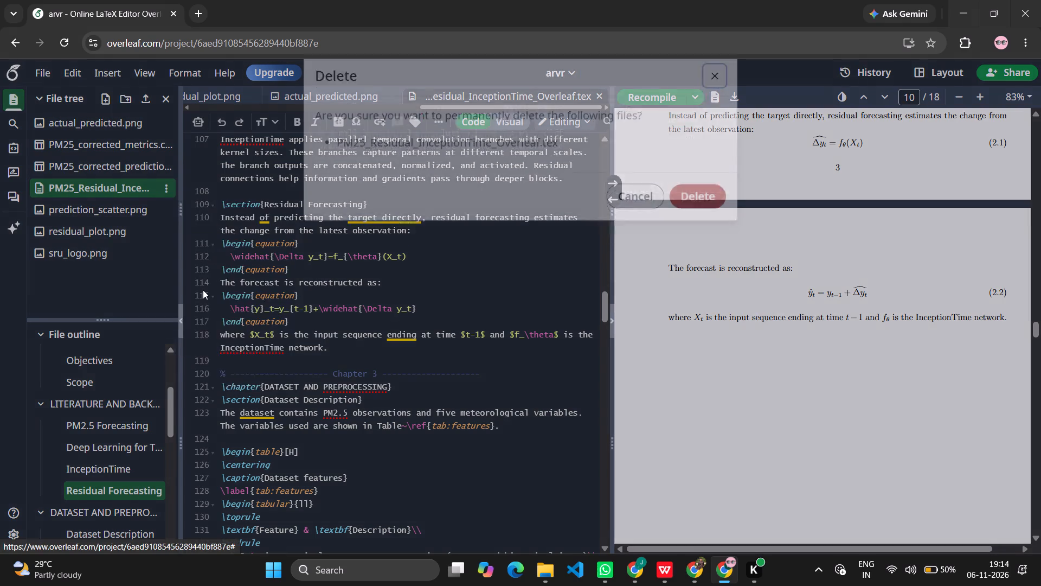
{"action": "left_click", "coordinate": [701, 209]}
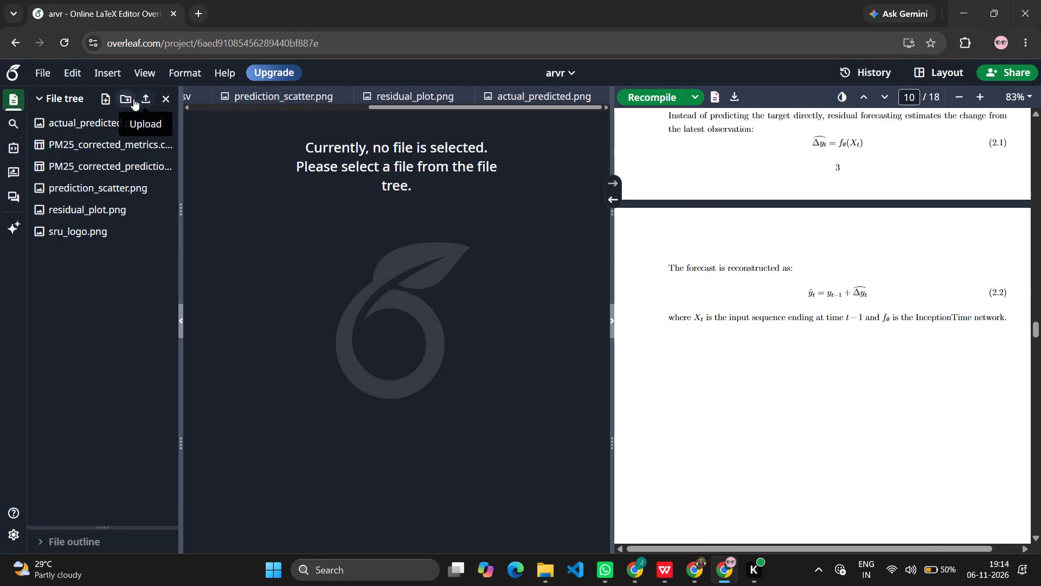
Upload PM25_Residual_InceptionTime_Report_Final.tex from drive D: to the project.
{"action": "left_click", "coordinate": [145, 96]}
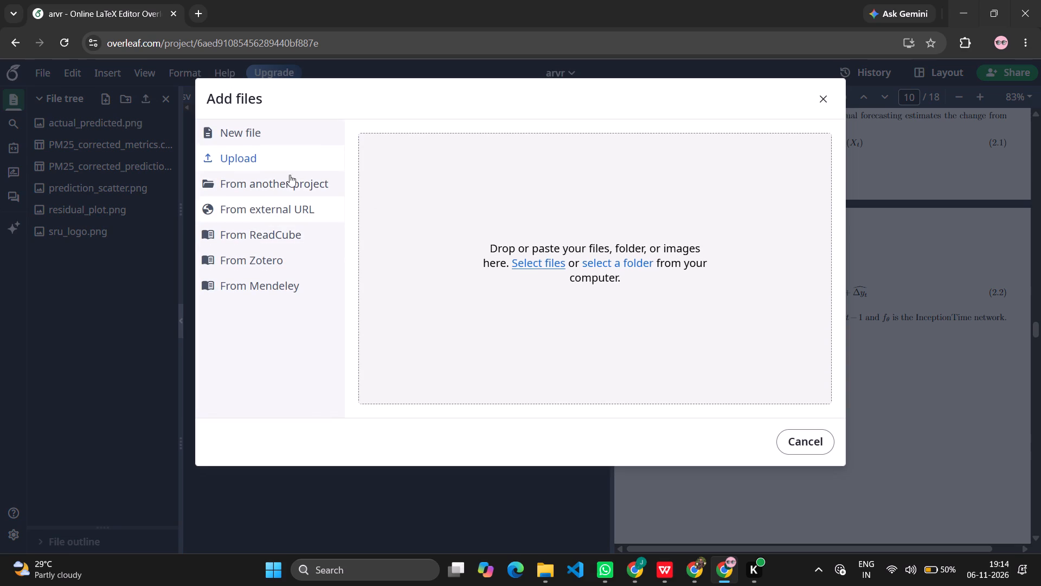
{"action": "left_click", "coordinate": [541, 262]}
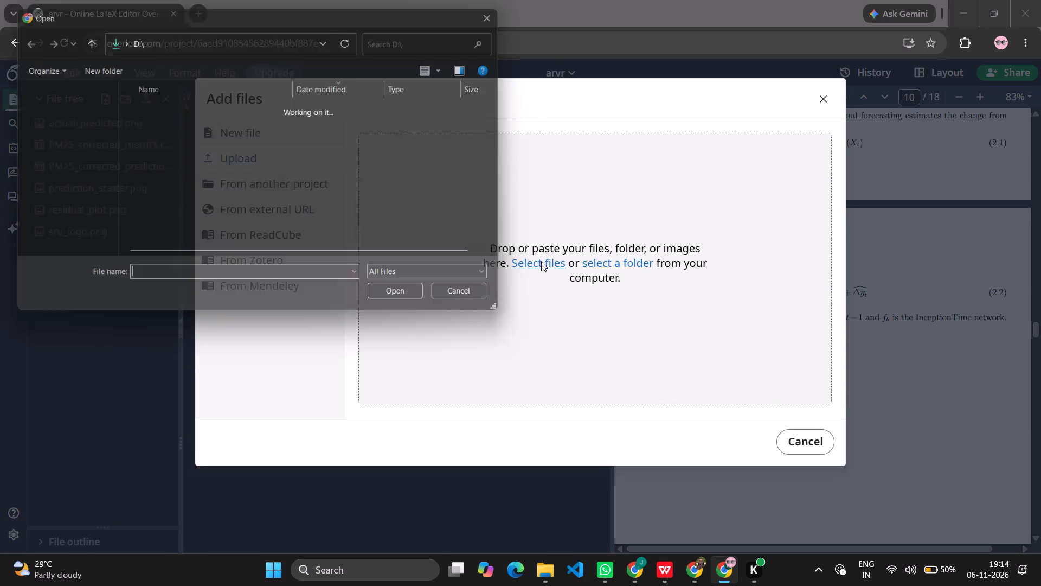
{"action": "double_click", "coordinate": [233, 121]}
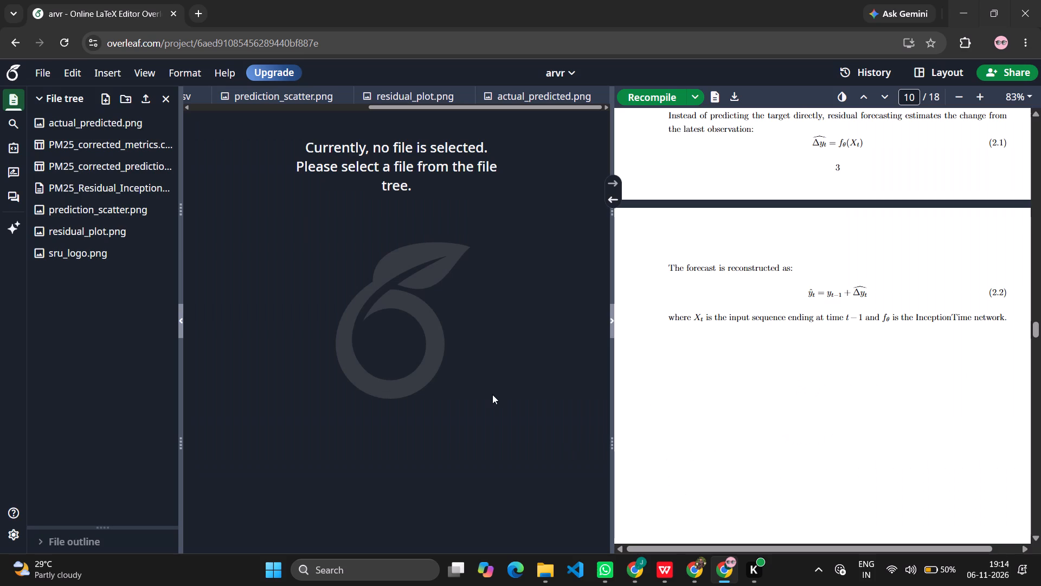
Open the uploaded Report_Final LaTeX file, glance over its code and recompile the PDF.
{"action": "left_click", "coordinate": [115, 181]}
{"action": "scroll", "coordinate": [511, 359], "scroll_direction": "down", "scroll_amount": 4}
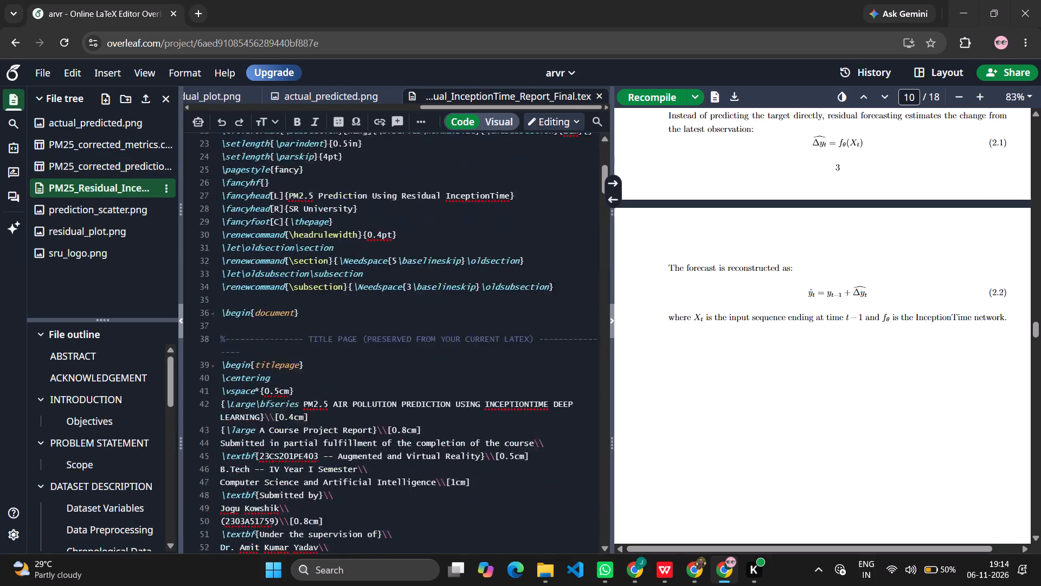
{"action": "scroll", "coordinate": [511, 359], "scroll_direction": "down", "scroll_amount": 3}
{"action": "scroll", "coordinate": [511, 359], "scroll_direction": "up", "scroll_amount": 8}
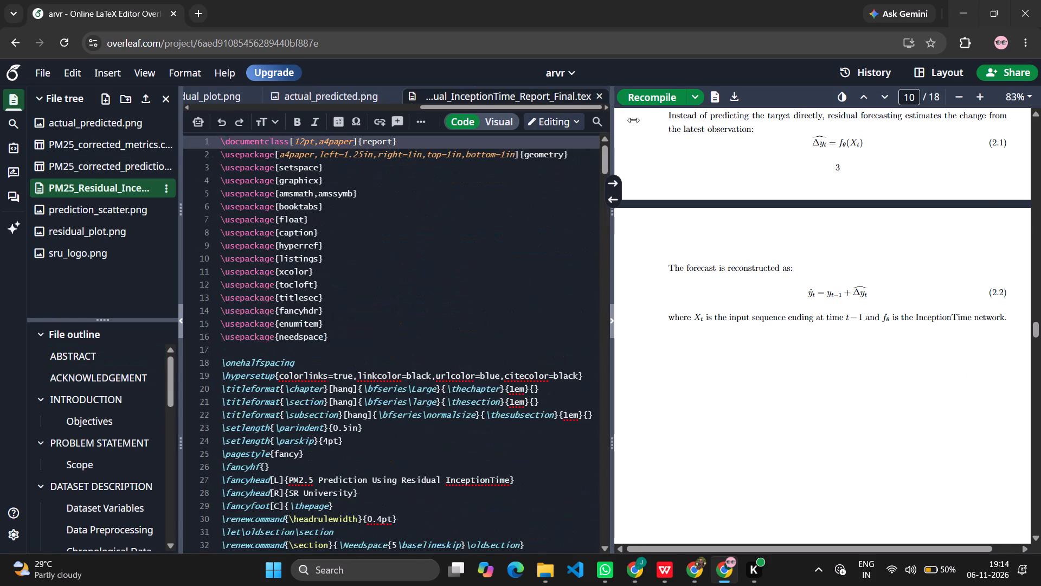
{"action": "left_click", "coordinate": [647, 94]}
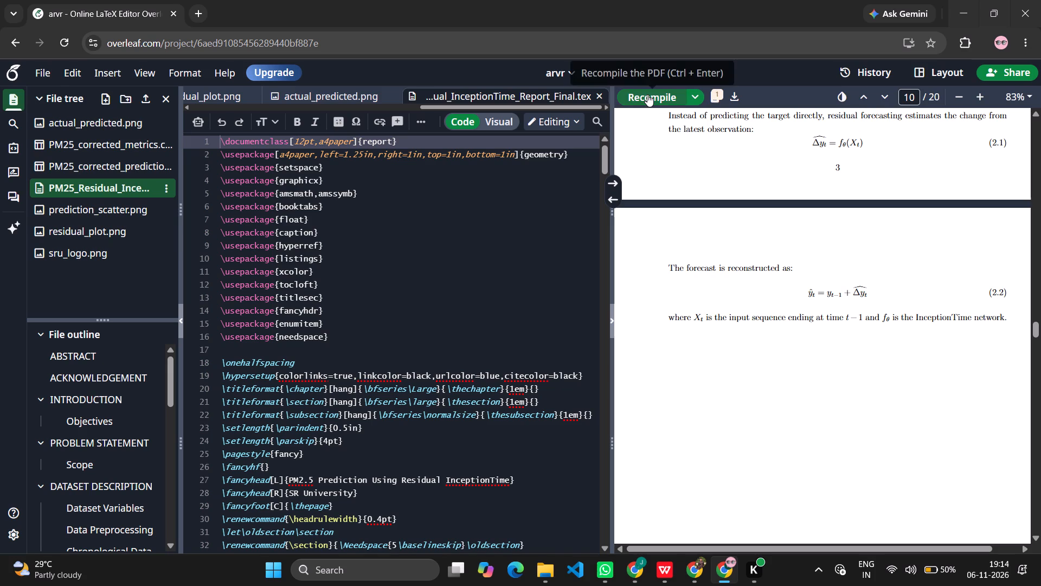
Examine the report PDF's title page, abstract, acknowledgement and contents lists.
{"action": "scroll", "coordinate": [799, 281], "scroll_direction": "up", "scroll_amount": 10}
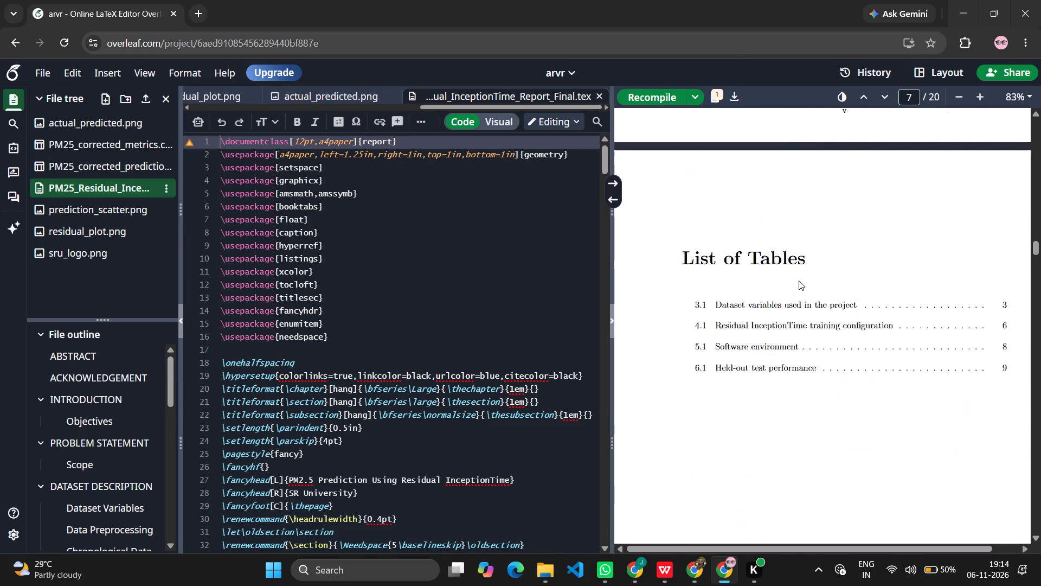
{"action": "scroll", "coordinate": [799, 281], "scroll_direction": "up", "scroll_amount": 7}
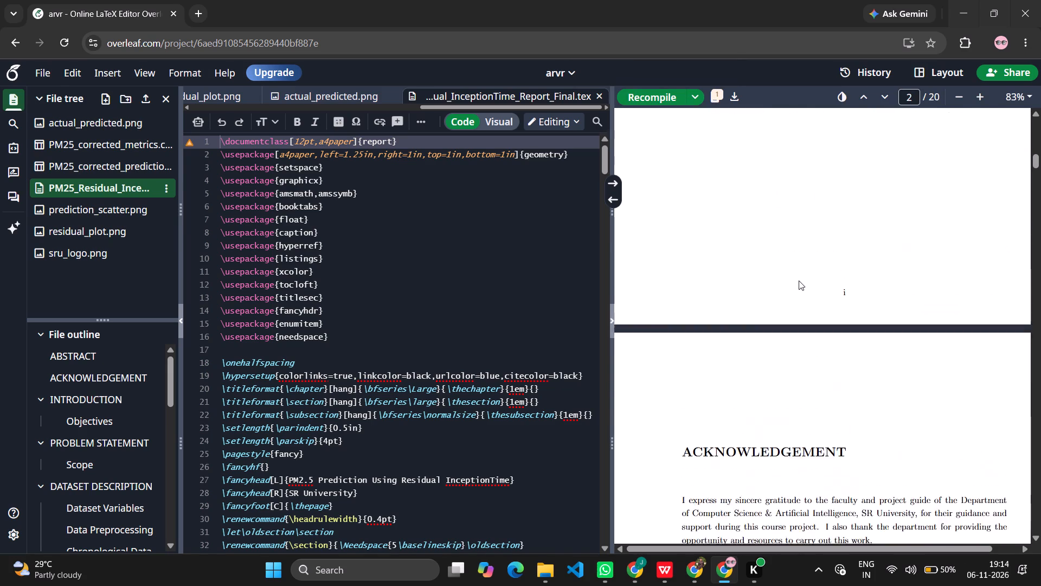
{"action": "scroll", "coordinate": [799, 281], "scroll_direction": "up", "scroll_amount": 7}
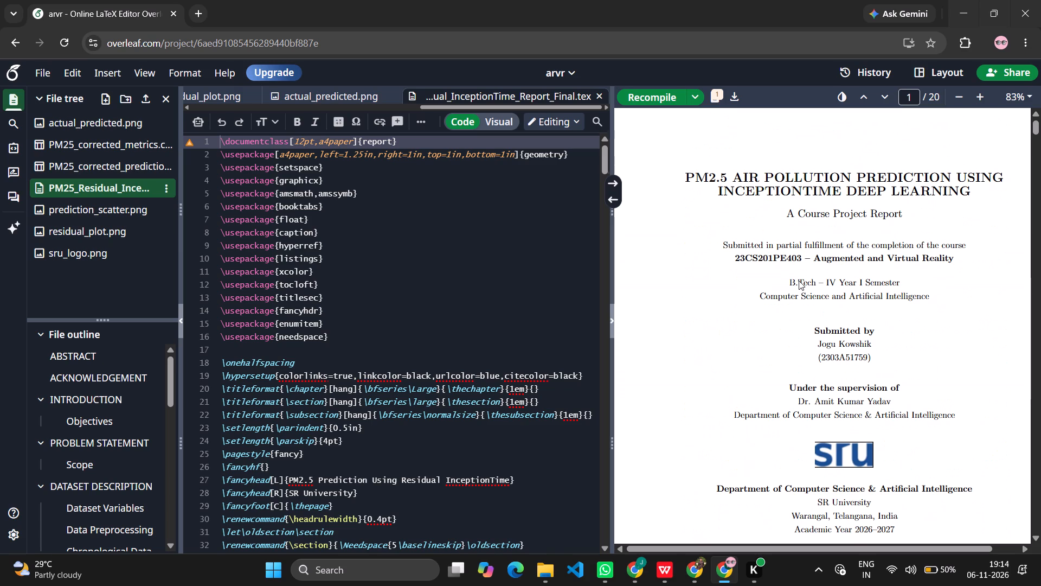
{"action": "scroll", "coordinate": [799, 281], "scroll_direction": "down", "scroll_amount": 5}
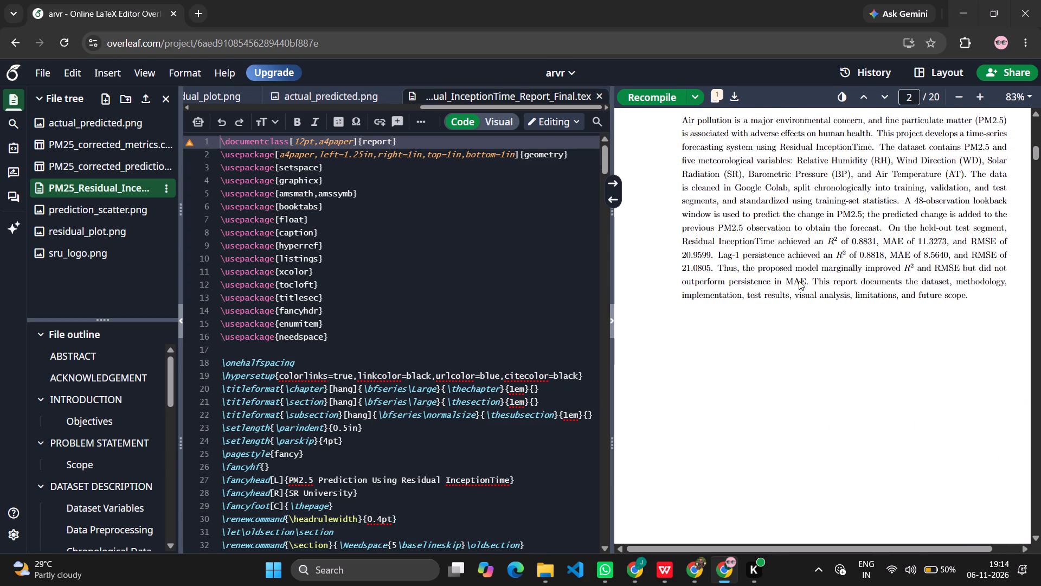
{"action": "scroll", "coordinate": [799, 281], "scroll_direction": "down", "scroll_amount": 5}
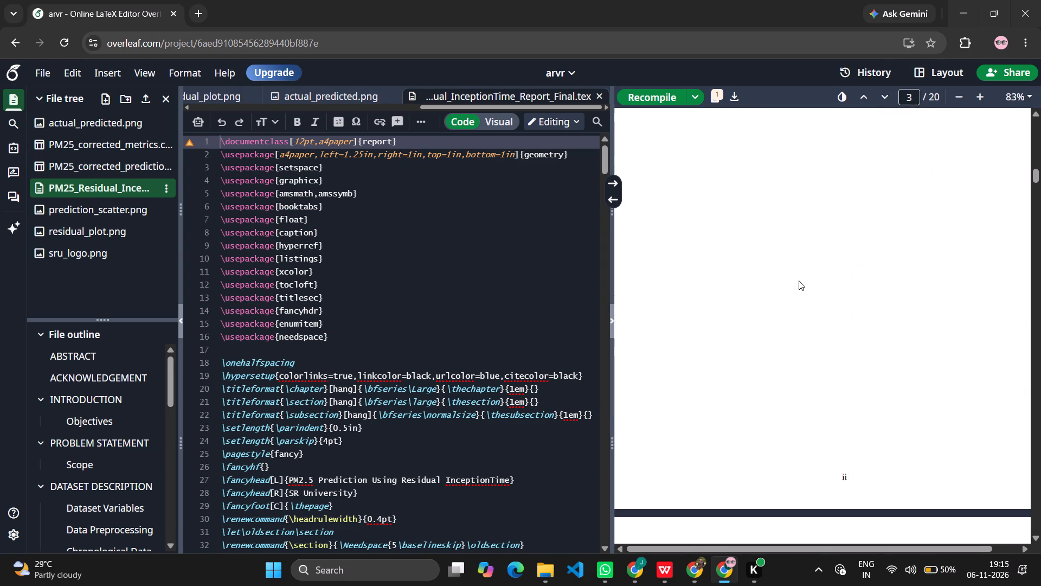
{"action": "scroll", "coordinate": [799, 281], "scroll_direction": "down", "scroll_amount": 6}
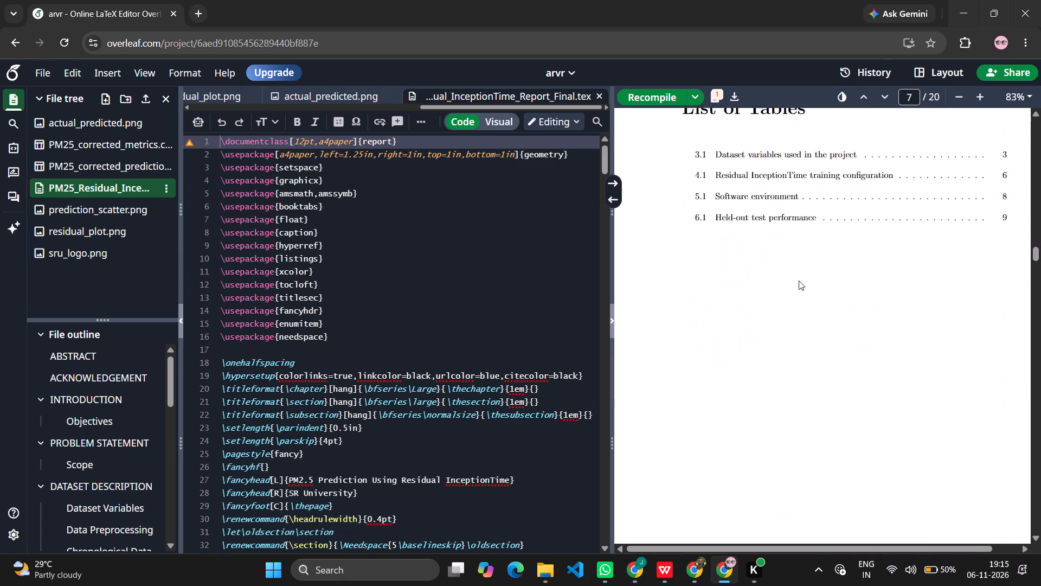
Read through the PDF's chapters from the introduction to the implementation, checking their layout and tables.
{"action": "scroll", "coordinate": [799, 281], "scroll_direction": "down", "scroll_amount": 8}
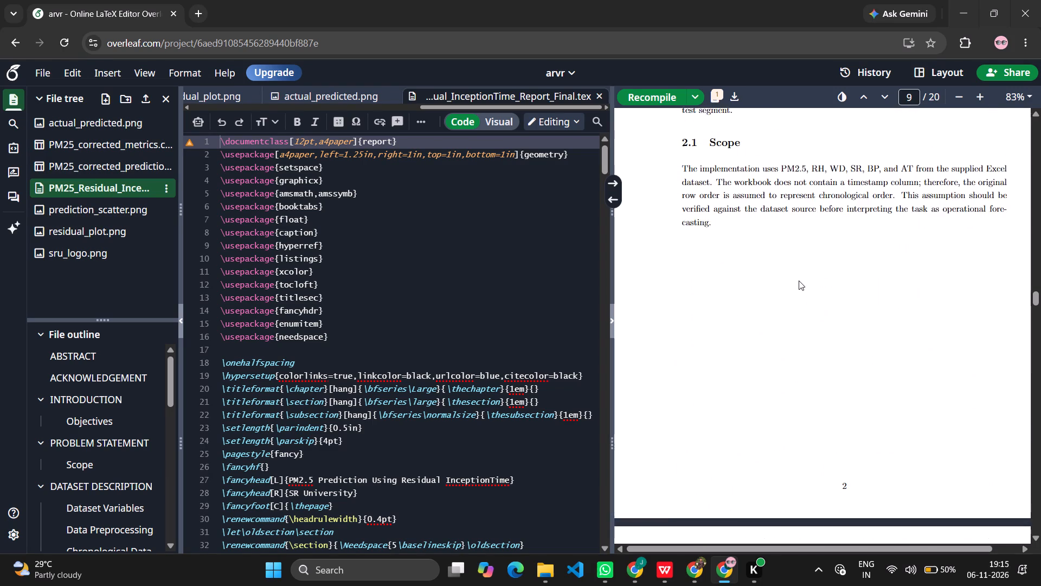
{"action": "scroll", "coordinate": [799, 281], "scroll_direction": "down", "scroll_amount": 5}
{"action": "scroll", "coordinate": [799, 281], "scroll_direction": "up", "scroll_amount": 3}
{"action": "scroll", "coordinate": [799, 281], "scroll_direction": "down", "scroll_amount": 2}
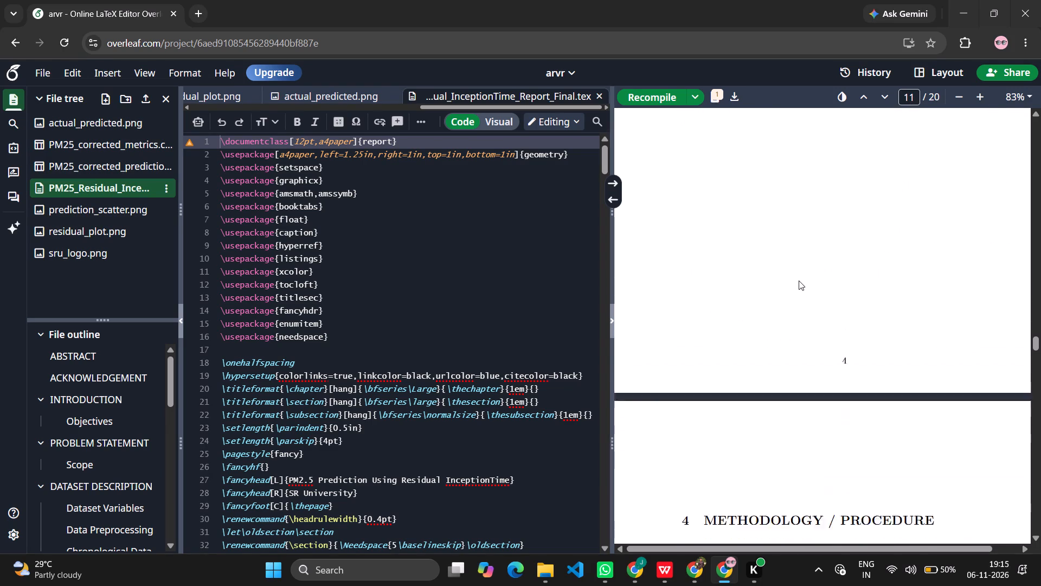
{"action": "scroll", "coordinate": [799, 281], "scroll_direction": "down", "scroll_amount": 4}
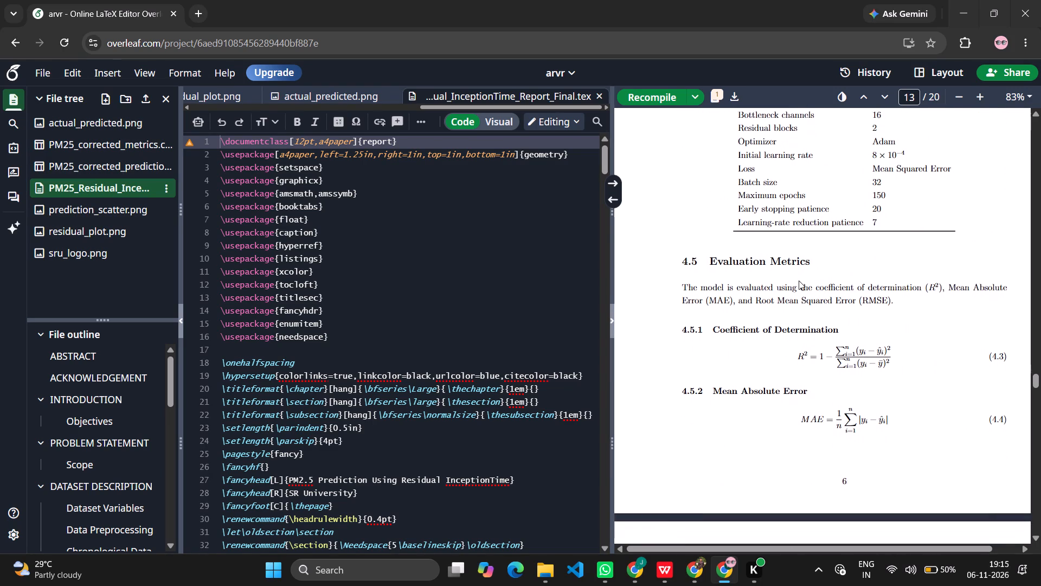
{"action": "scroll", "coordinate": [799, 281], "scroll_direction": "down", "scroll_amount": 6}
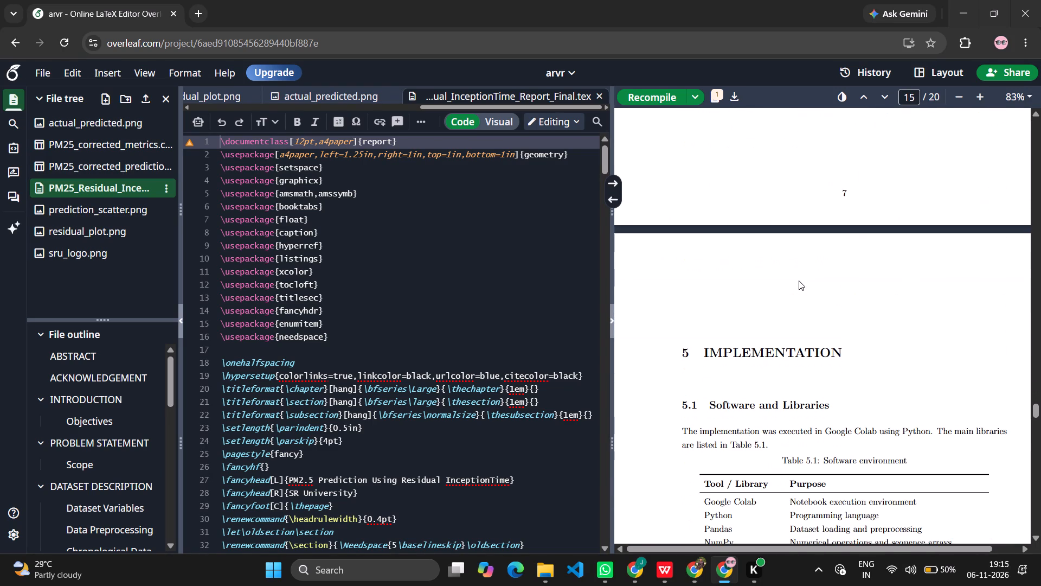
{"action": "scroll", "coordinate": [799, 281], "scroll_direction": "down", "scroll_amount": 2}
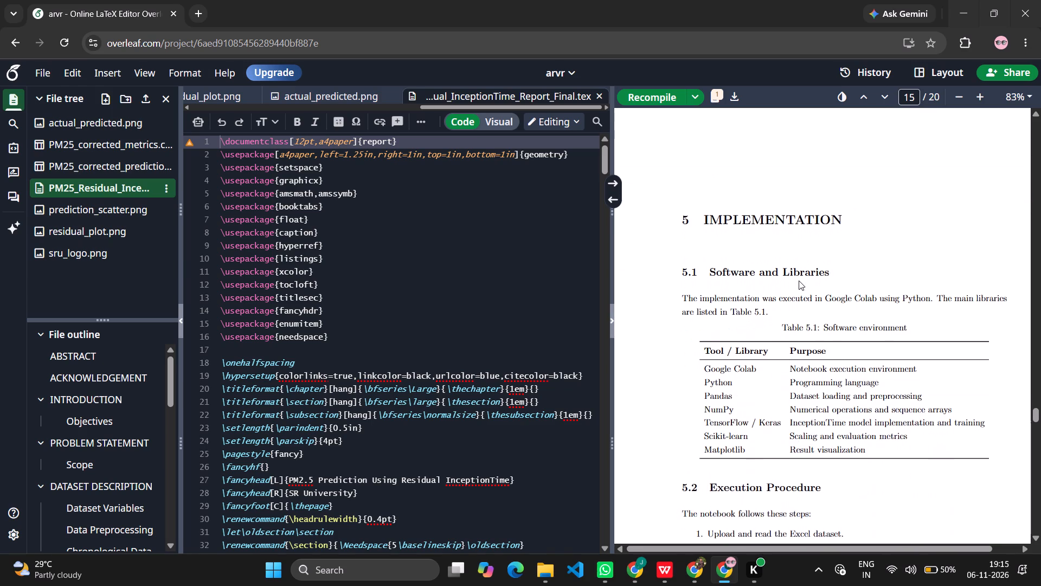
{"action": "scroll", "coordinate": [799, 281], "scroll_direction": "down", "scroll_amount": 3}
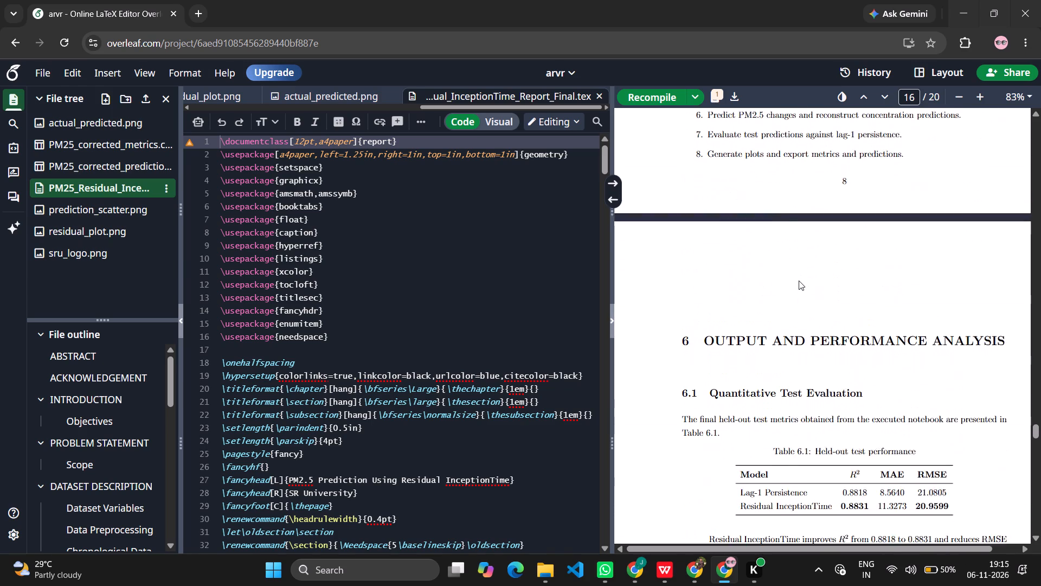
Check the output and performance analysis chapter, its figure placeholders, and the remaining pages through Project Files.
{"action": "scroll", "coordinate": [799, 281], "scroll_direction": "down", "scroll_amount": 1}
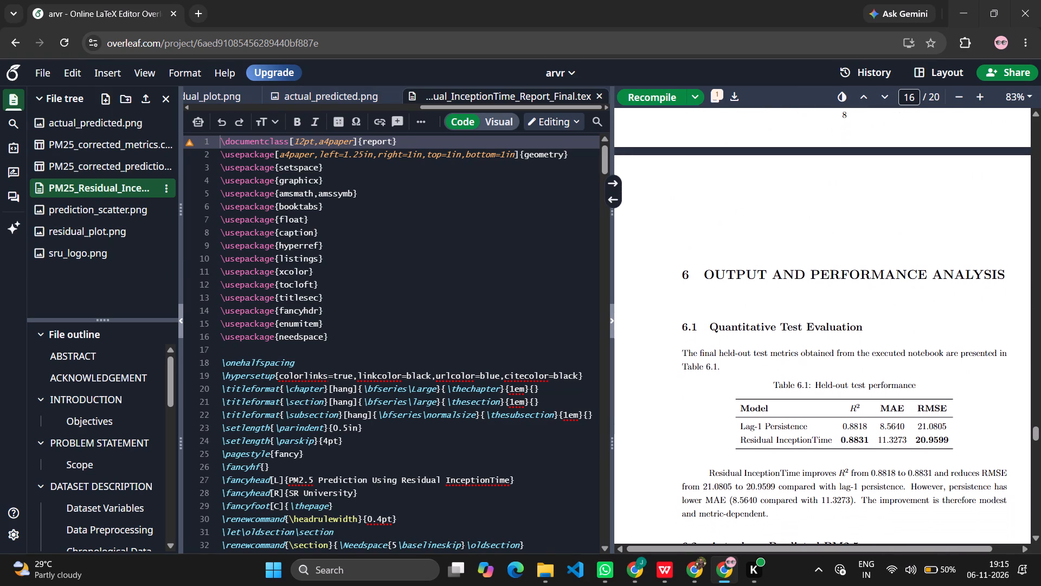
{"action": "scroll", "coordinate": [799, 281], "scroll_direction": "down", "scroll_amount": 2}
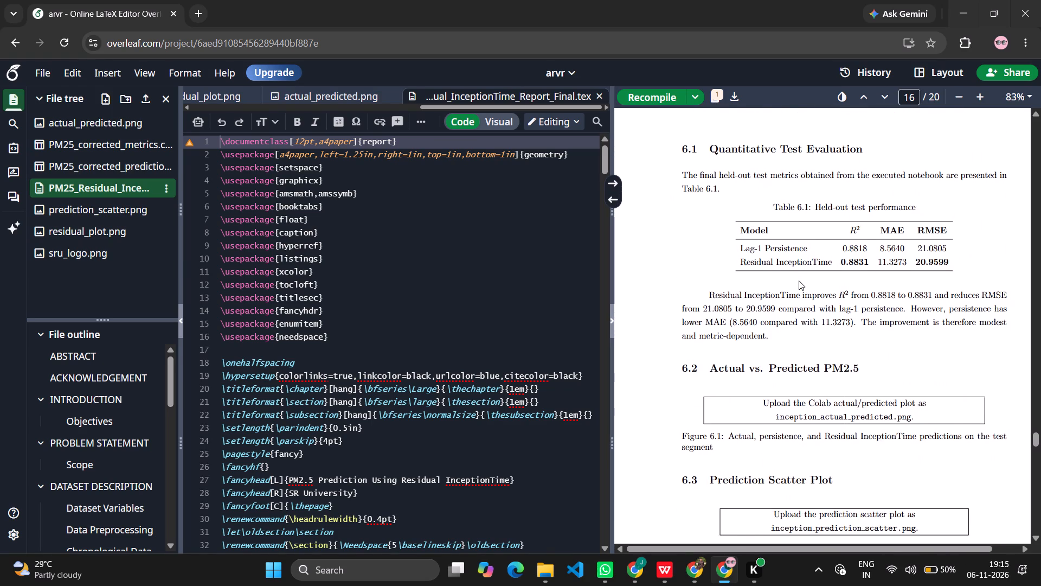
{"action": "scroll", "coordinate": [799, 281], "scroll_direction": "down", "scroll_amount": 3}
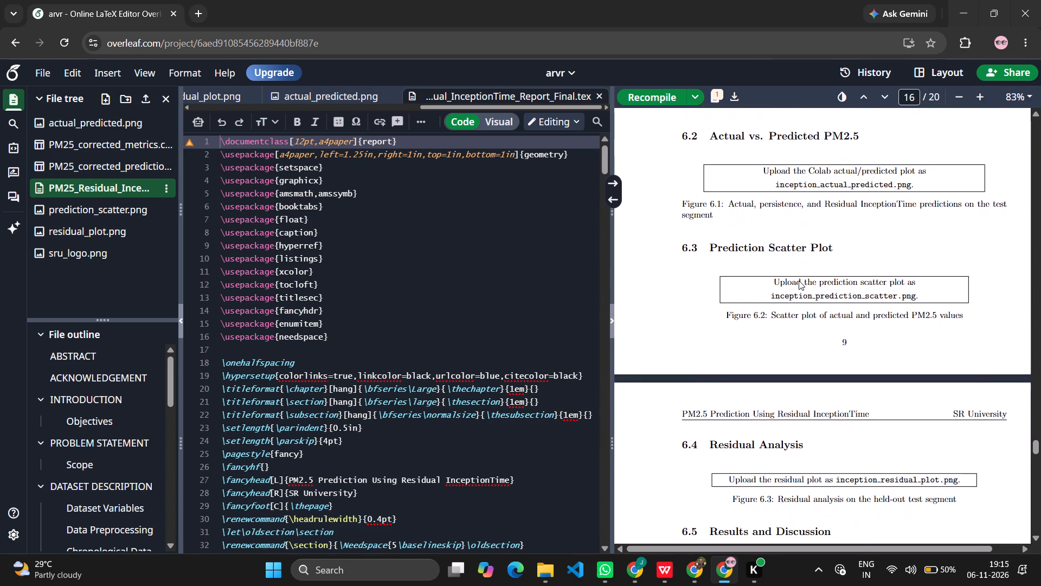
{"action": "scroll", "coordinate": [799, 281], "scroll_direction": "down", "scroll_amount": 11}
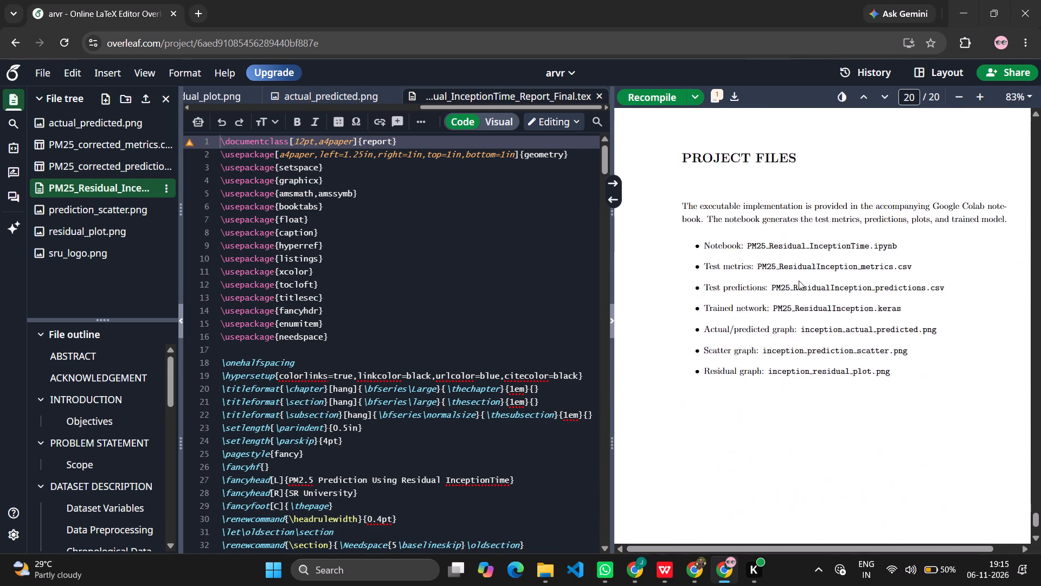
{"action": "scroll", "coordinate": [799, 281], "scroll_direction": "down", "scroll_amount": 2}
Skim the compiled report PDF backwards from the Project Files page to the contents pages.
{"action": "scroll", "coordinate": [799, 281], "scroll_direction": "up", "scroll_amount": 15}
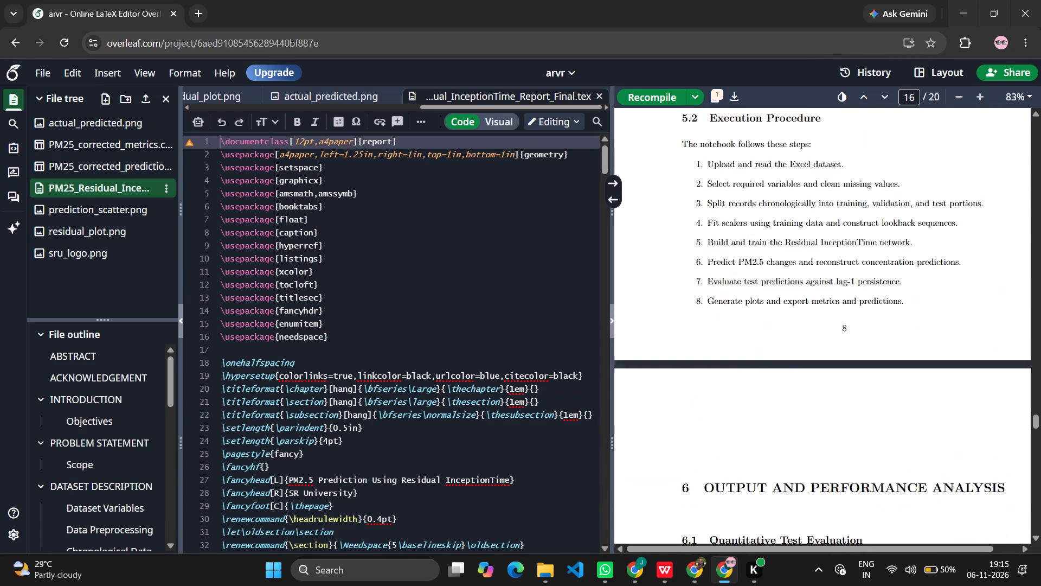
{"action": "scroll", "coordinate": [799, 281], "scroll_direction": "up", "scroll_amount": 6}
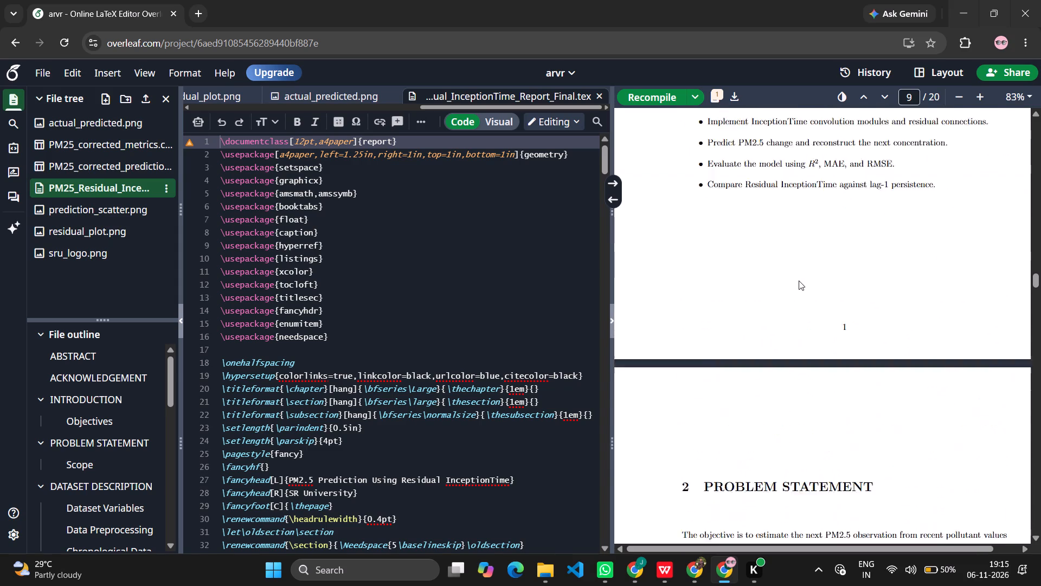
{"action": "scroll", "coordinate": [799, 281], "scroll_direction": "up", "scroll_amount": 3}
Recheck the PDF's pages from the List of Figures through the problem statement and dataset description chapters.
{"action": "scroll", "coordinate": [799, 281], "scroll_direction": "down", "scroll_amount": 2}
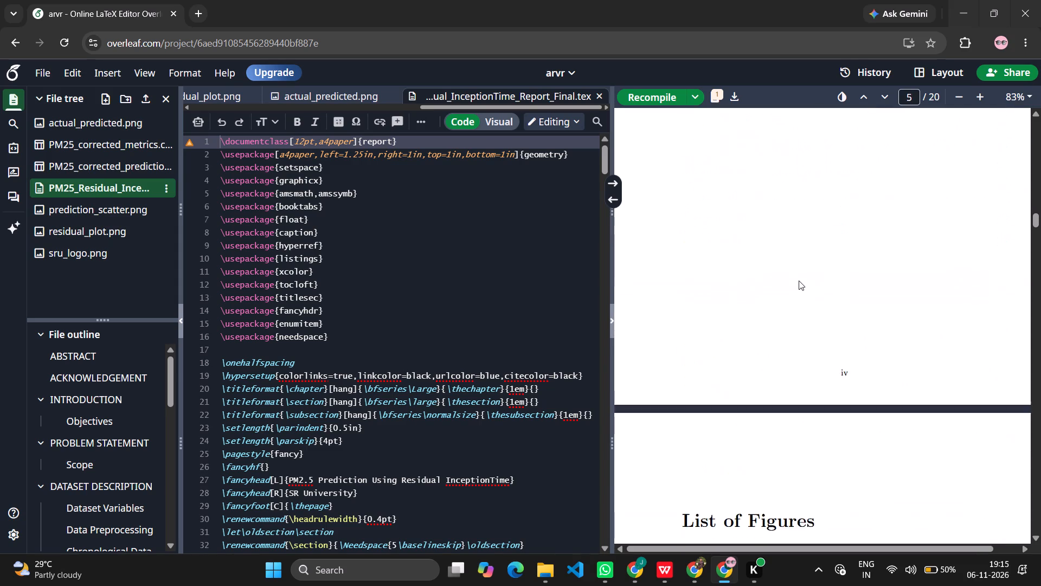
{"action": "scroll", "coordinate": [799, 281], "scroll_direction": "down", "scroll_amount": 4}
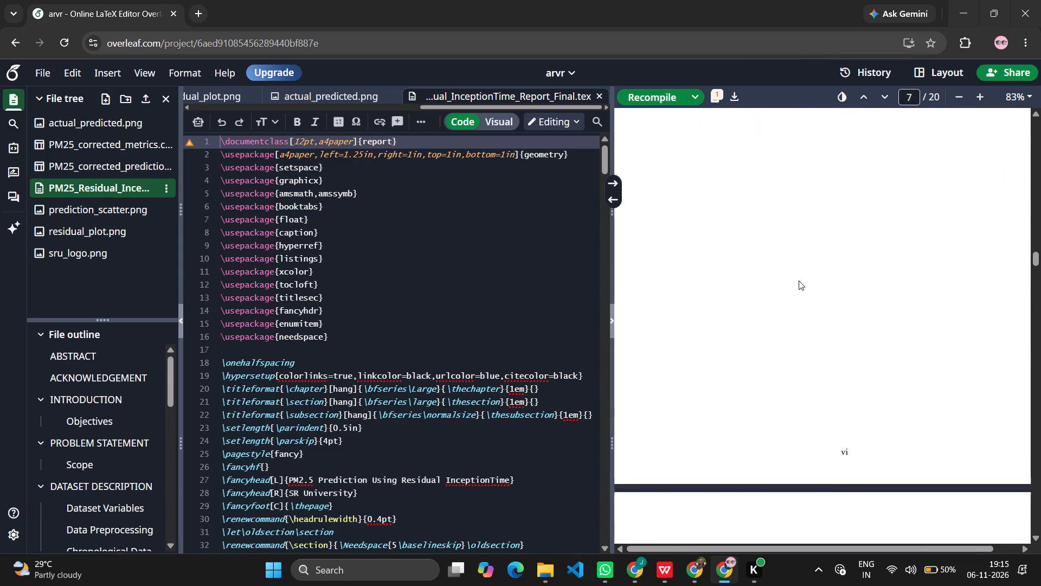
{"action": "scroll", "coordinate": [799, 281], "scroll_direction": "down", "scroll_amount": 5}
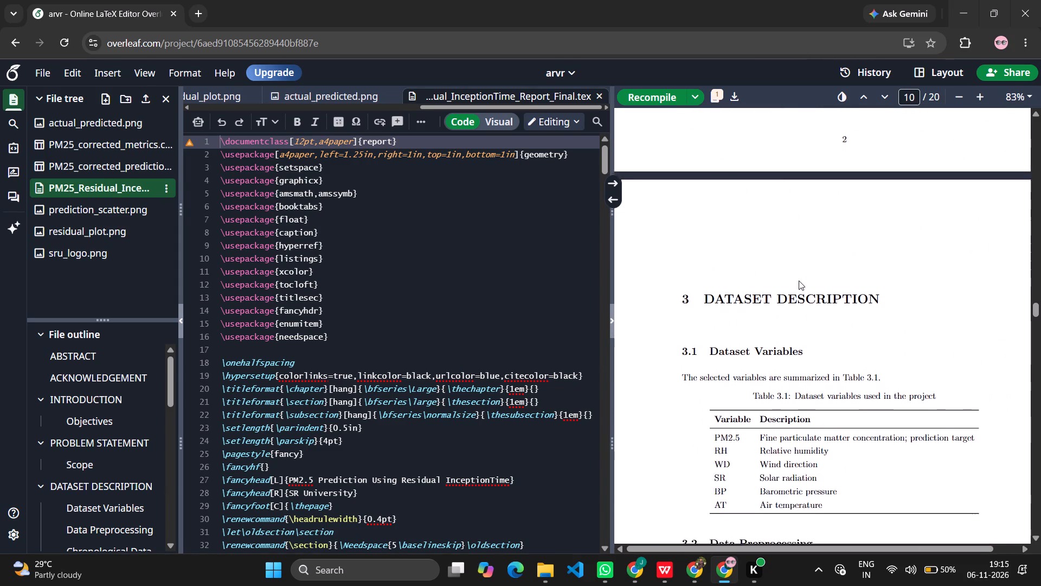
{"action": "scroll", "coordinate": [799, 281], "scroll_direction": "down", "scroll_amount": 4}
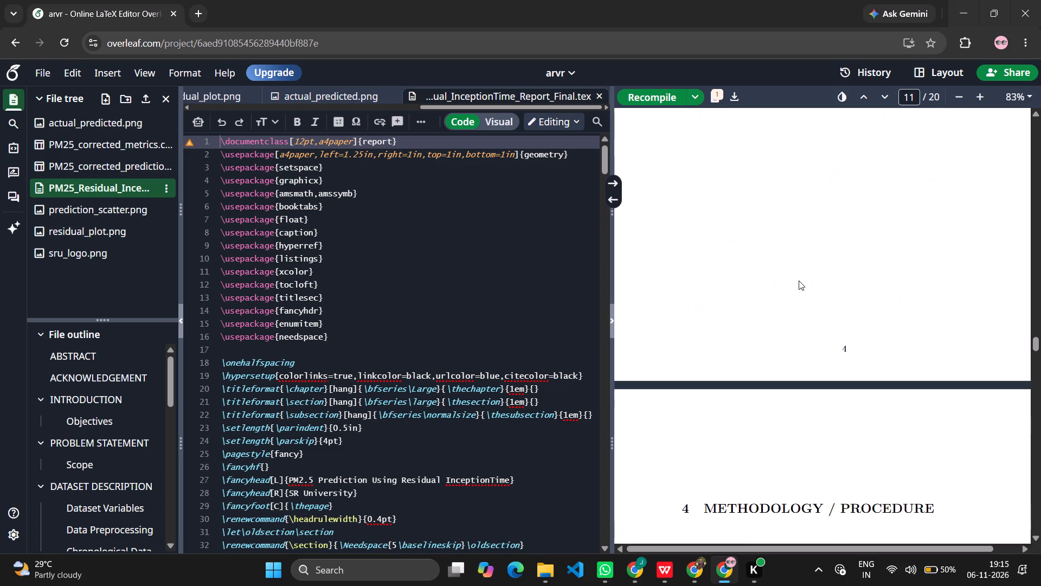
Recheck the PDF's methodology, execution procedure and performance analysis pages, including the figure boxes, through to Project Files.
{"action": "scroll", "coordinate": [799, 281], "scroll_direction": "down", "scroll_amount": 3}
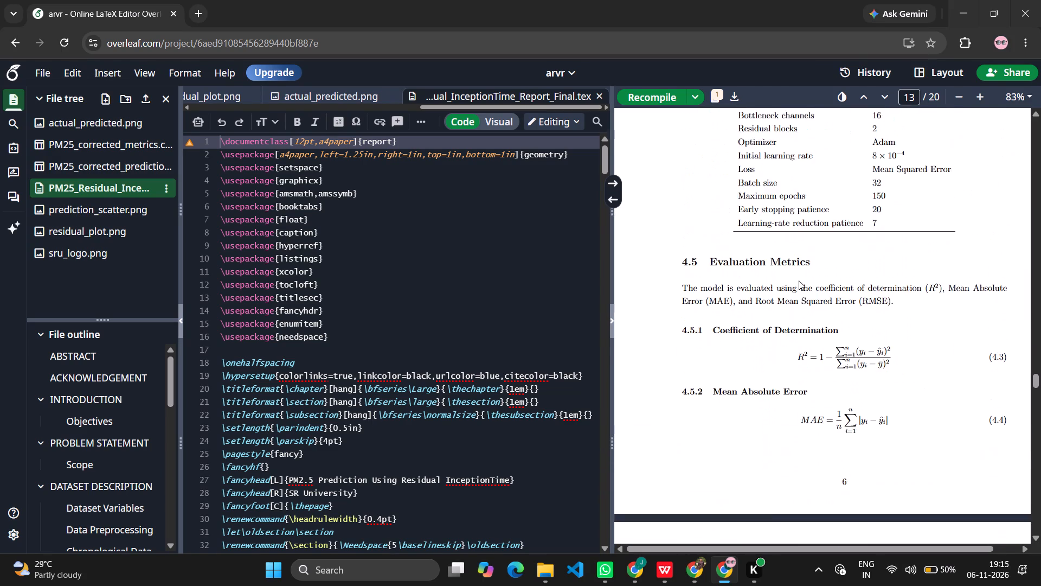
{"action": "scroll", "coordinate": [799, 281], "scroll_direction": "down", "scroll_amount": 3}
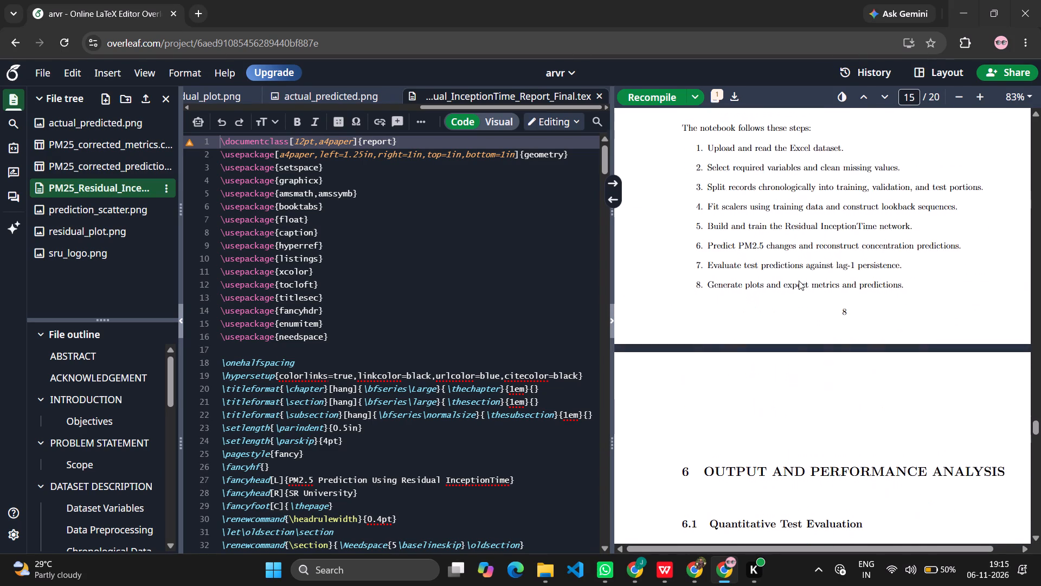
{"action": "scroll", "coordinate": [799, 281], "scroll_direction": "up", "scroll_amount": 3}
{"action": "scroll", "coordinate": [799, 281], "scroll_direction": "down", "scroll_amount": 1}
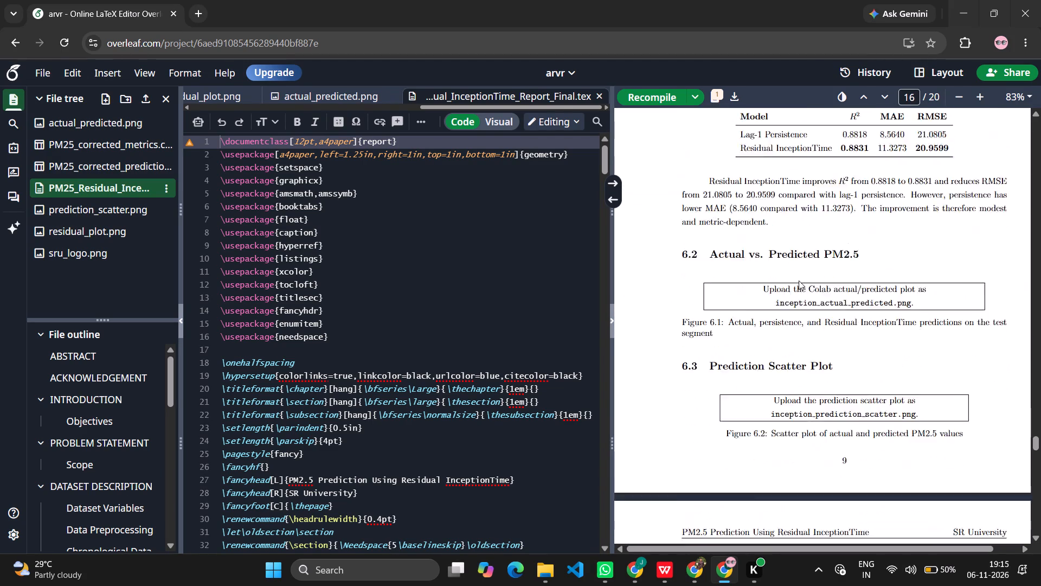
{"action": "scroll", "coordinate": [799, 281], "scroll_direction": "down", "scroll_amount": 4}
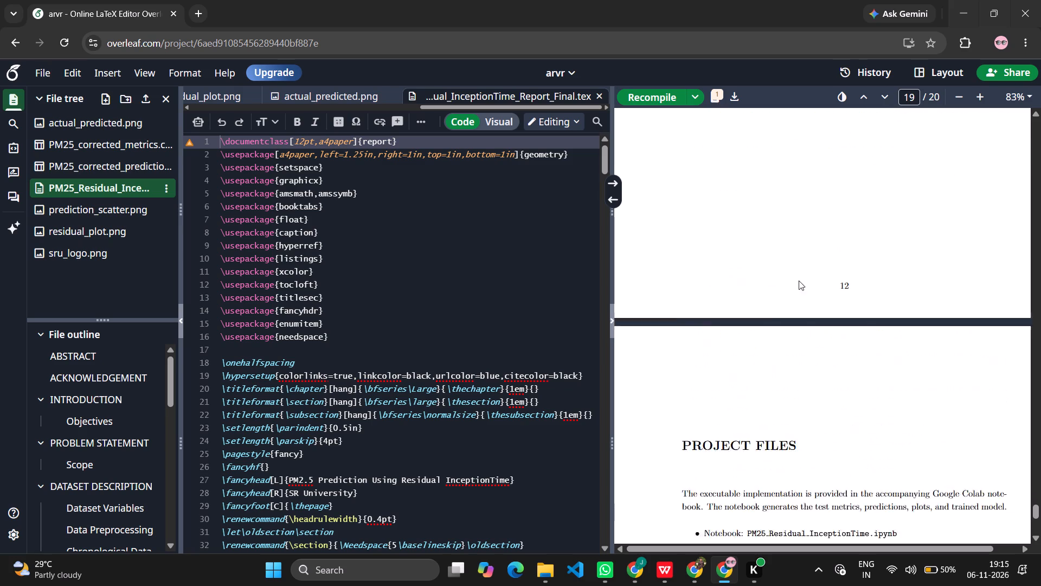
{"action": "scroll", "coordinate": [799, 281], "scroll_direction": "down", "scroll_amount": 2}
{"action": "scroll", "coordinate": [799, 281], "scroll_direction": "up", "scroll_amount": 2}
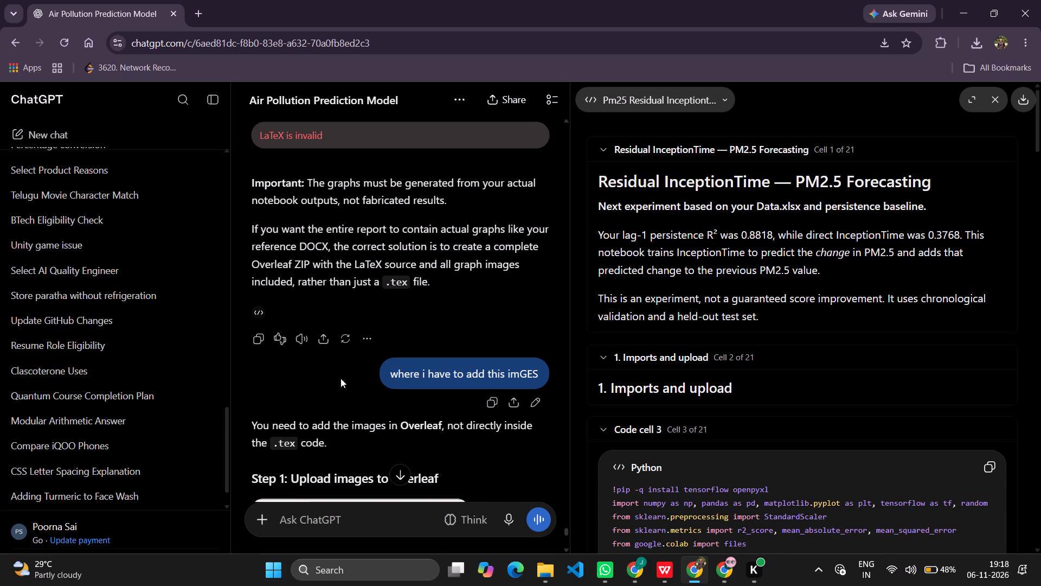
Read ChatGPT's instructions for uploading the graph images to Overleaf, placing them in the LaTeX and recompiling.
{"action": "scroll", "coordinate": [353, 388], "scroll_direction": "down", "scroll_amount": 3}
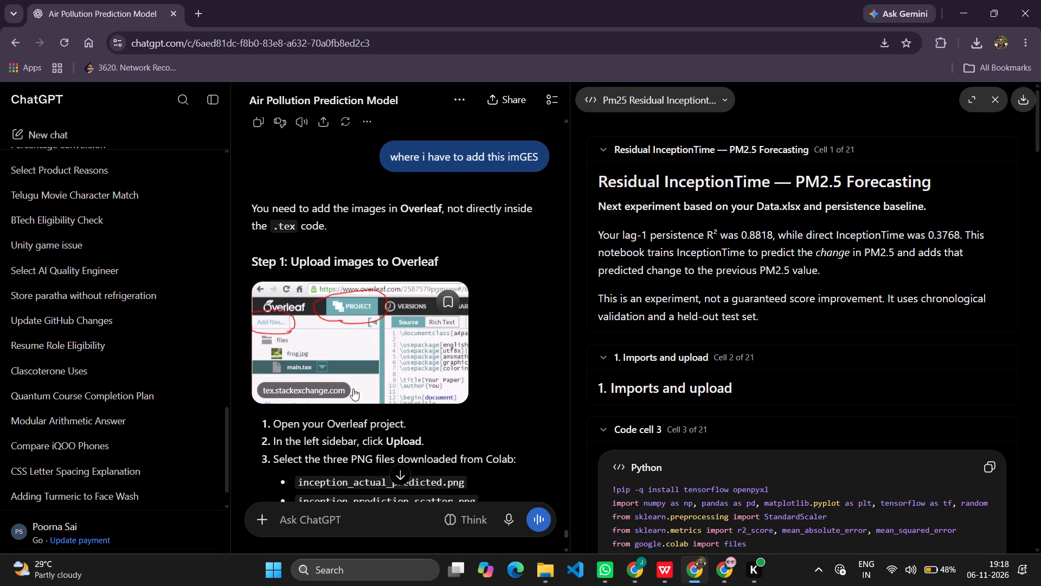
{"action": "scroll", "coordinate": [353, 388], "scroll_direction": "down", "scroll_amount": 3}
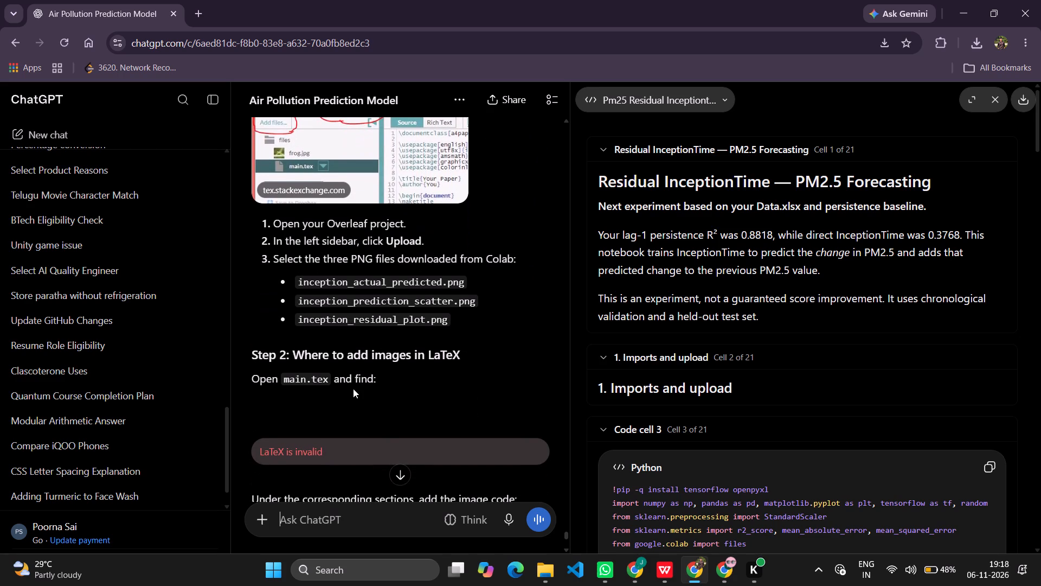
{"action": "scroll", "coordinate": [407, 283], "scroll_direction": "down", "scroll_amount": 1}
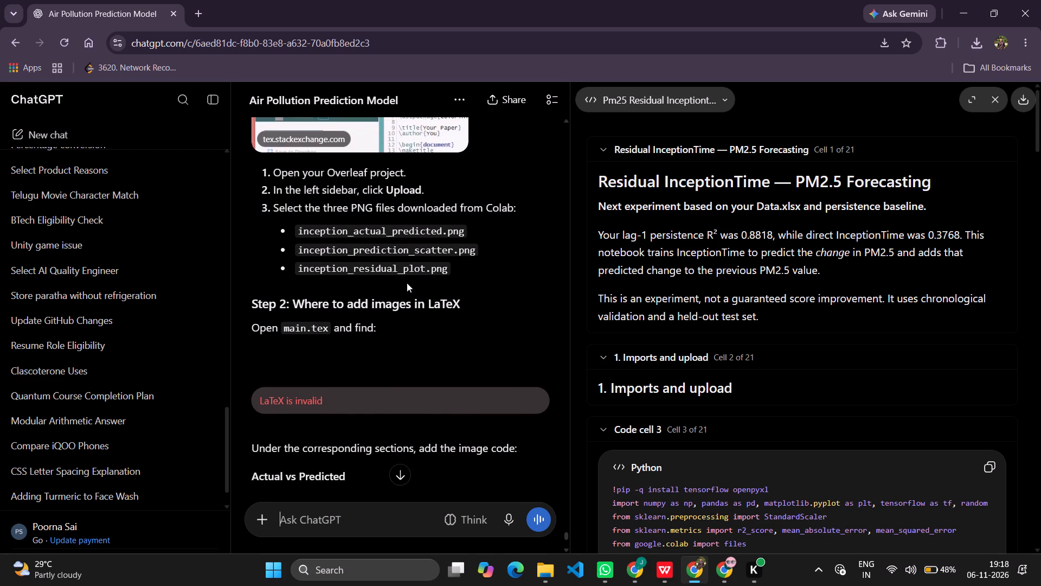
{"action": "scroll", "coordinate": [407, 283], "scroll_direction": "down", "scroll_amount": 3}
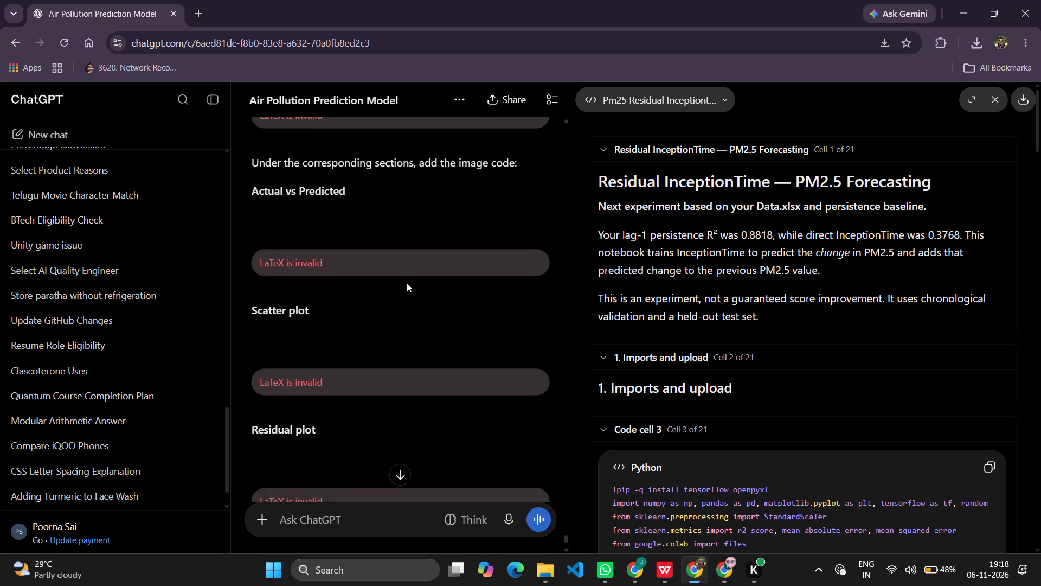
{"action": "scroll", "coordinate": [407, 283], "scroll_direction": "down", "scroll_amount": 2}
{"action": "scroll", "coordinate": [407, 283], "scroll_direction": "up", "scroll_amount": 2}
{"action": "scroll", "coordinate": [407, 283], "scroll_direction": "down", "scroll_amount": 3}
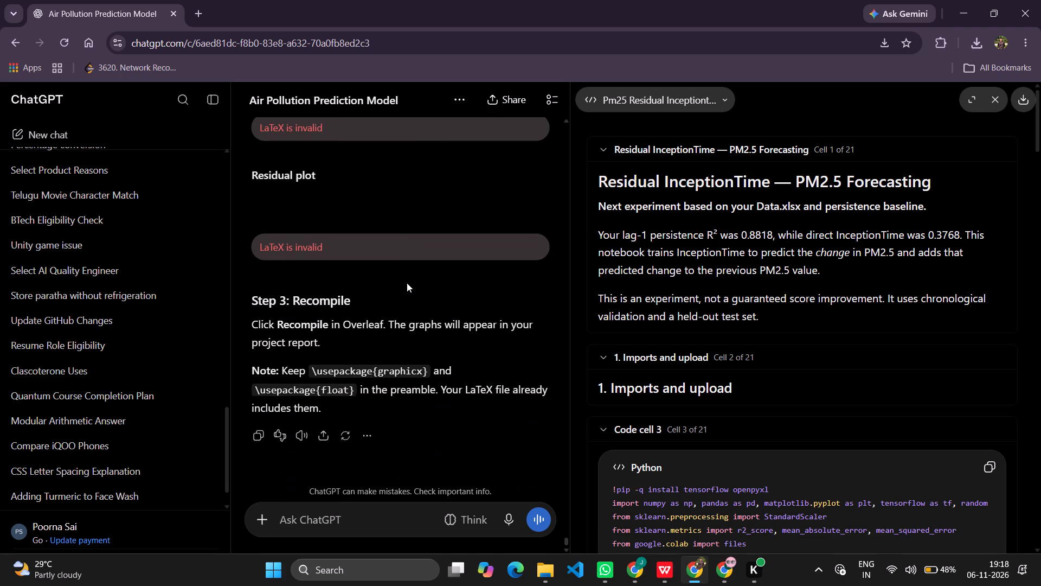
{"action": "scroll", "coordinate": [407, 283], "scroll_direction": "up", "scroll_amount": 7}
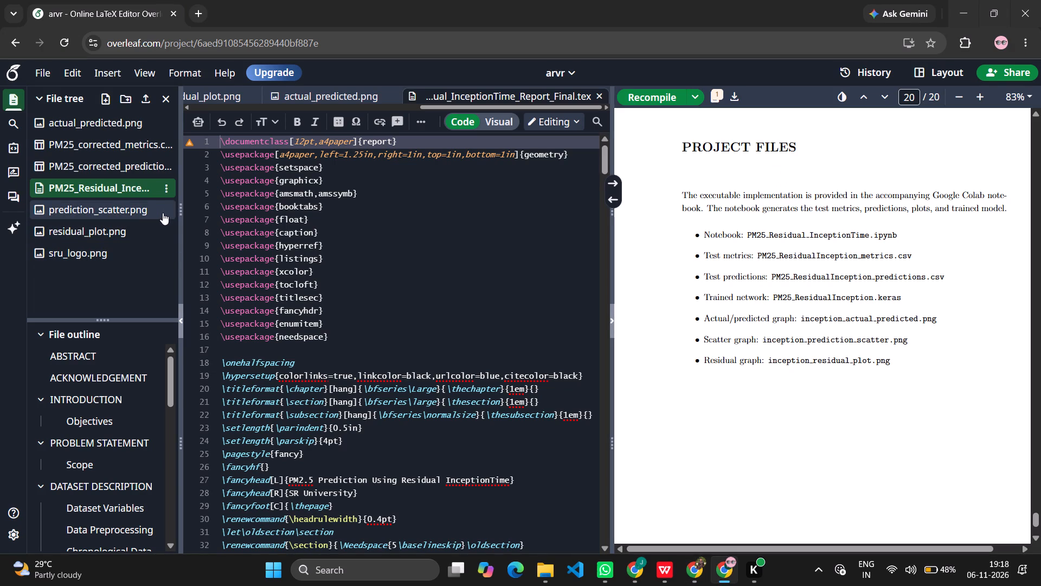
In the Overleaf project, delete the old graph images prediction_scatter.png, residual_plot.png and actual_predicted.png.
{"action": "left_click", "coordinate": [119, 203]}
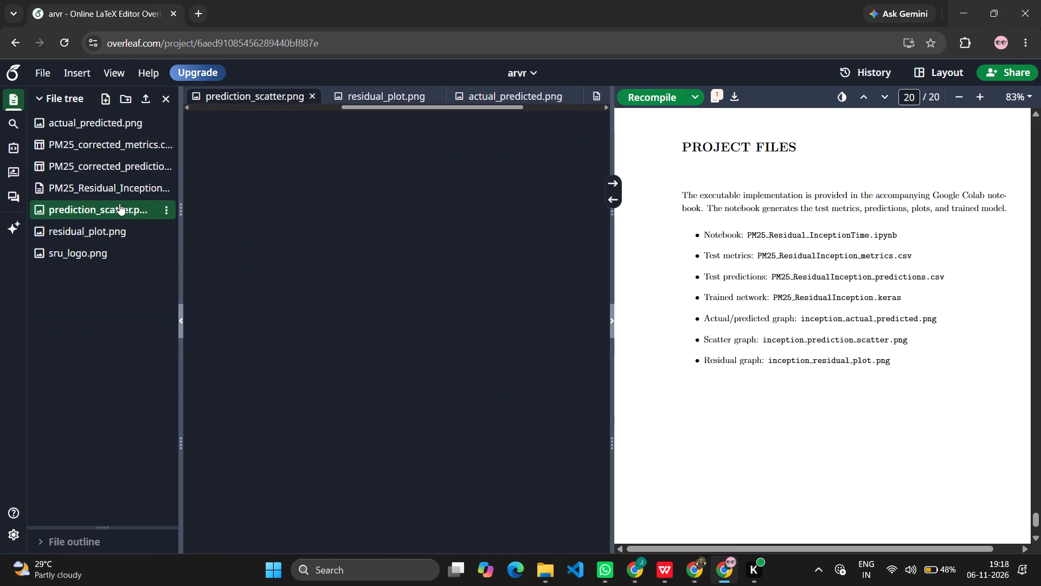
{"action": "left_click", "coordinate": [164, 209]}
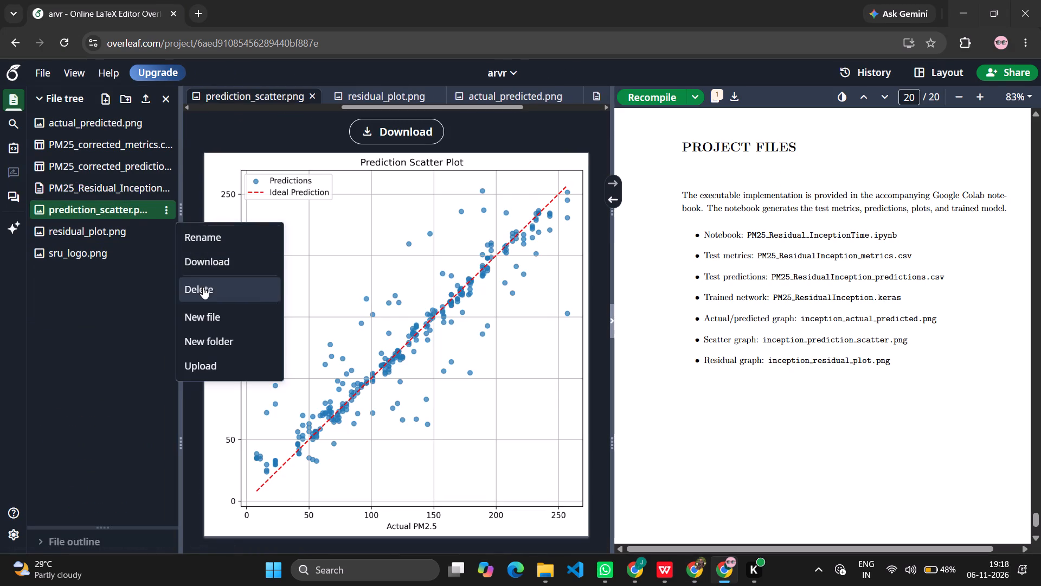
{"action": "left_click", "coordinate": [203, 287]}
{"action": "left_click", "coordinate": [680, 221]}
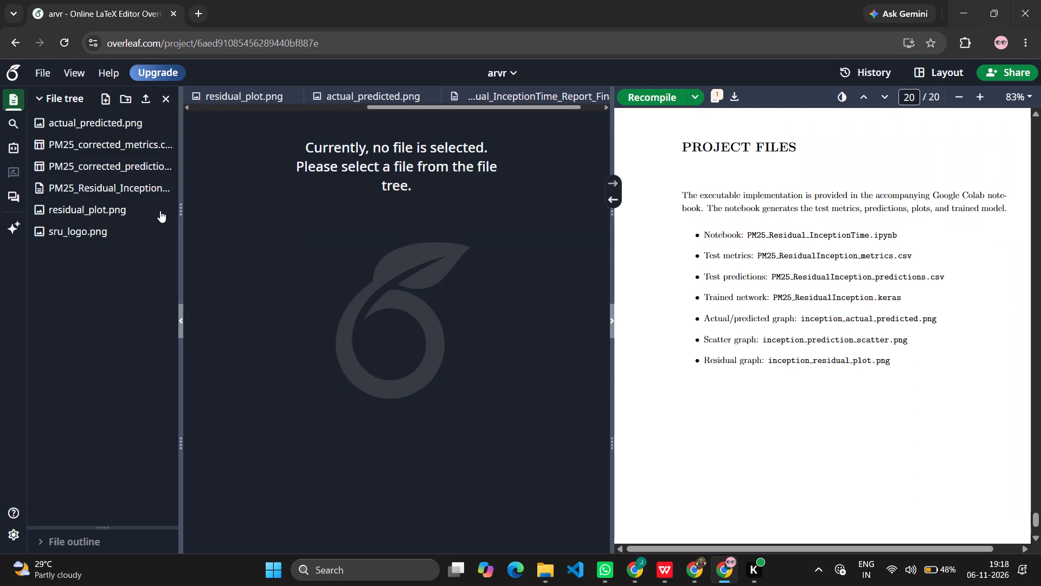
{"action": "left_click", "coordinate": [166, 211]}
{"action": "left_click", "coordinate": [167, 208]}
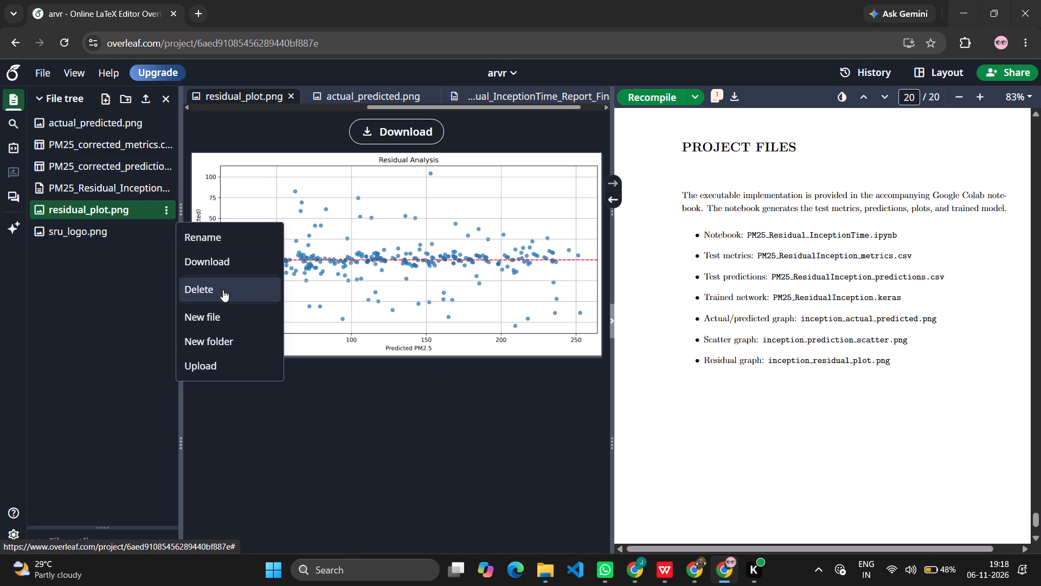
{"action": "left_click", "coordinate": [223, 290]}
{"action": "left_click", "coordinate": [699, 216]}
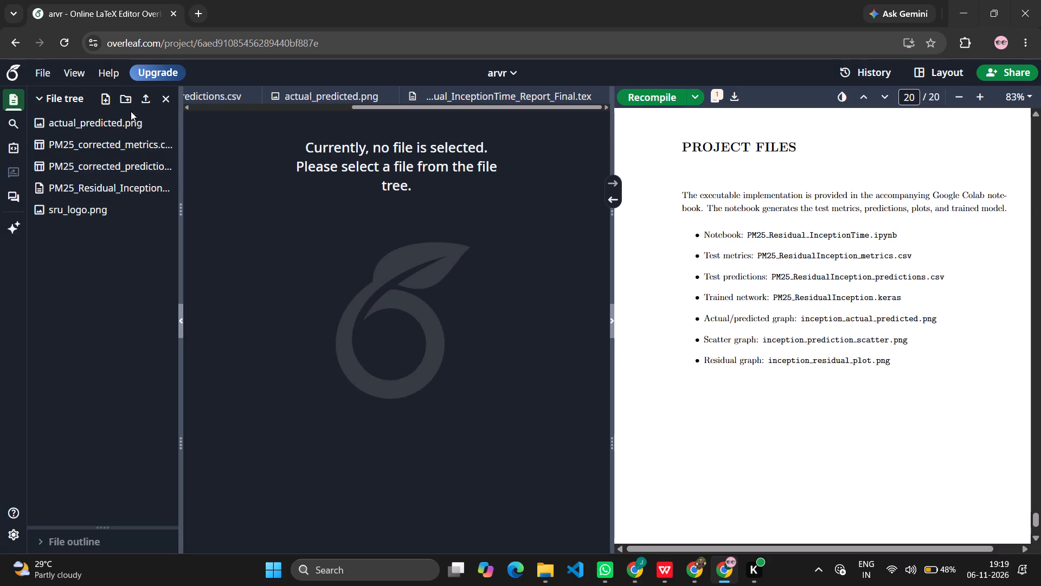
{"action": "left_click", "coordinate": [142, 123]}
{"action": "left_click", "coordinate": [165, 122]}
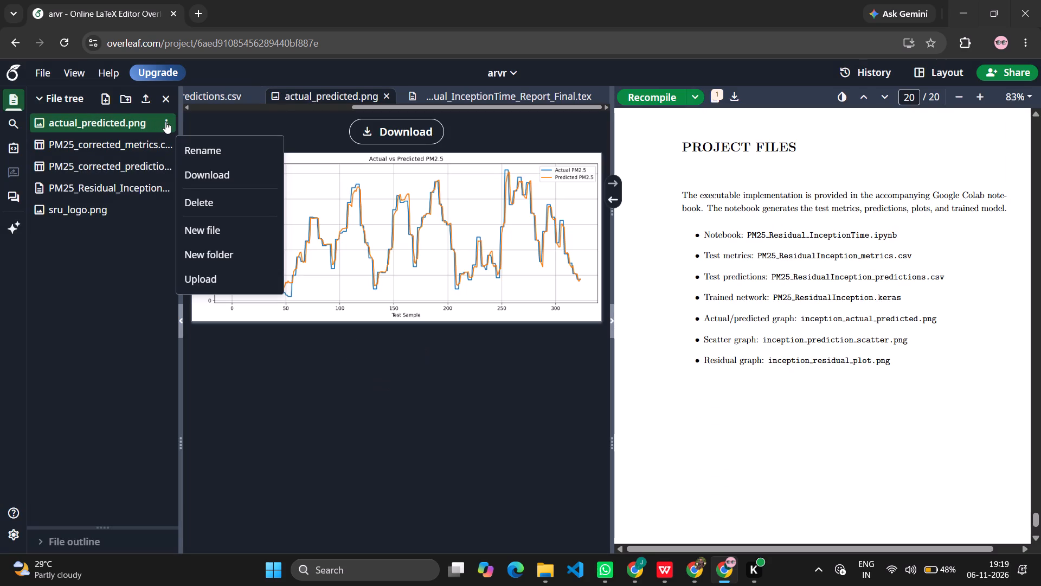
{"action": "left_click", "coordinate": [208, 205]}
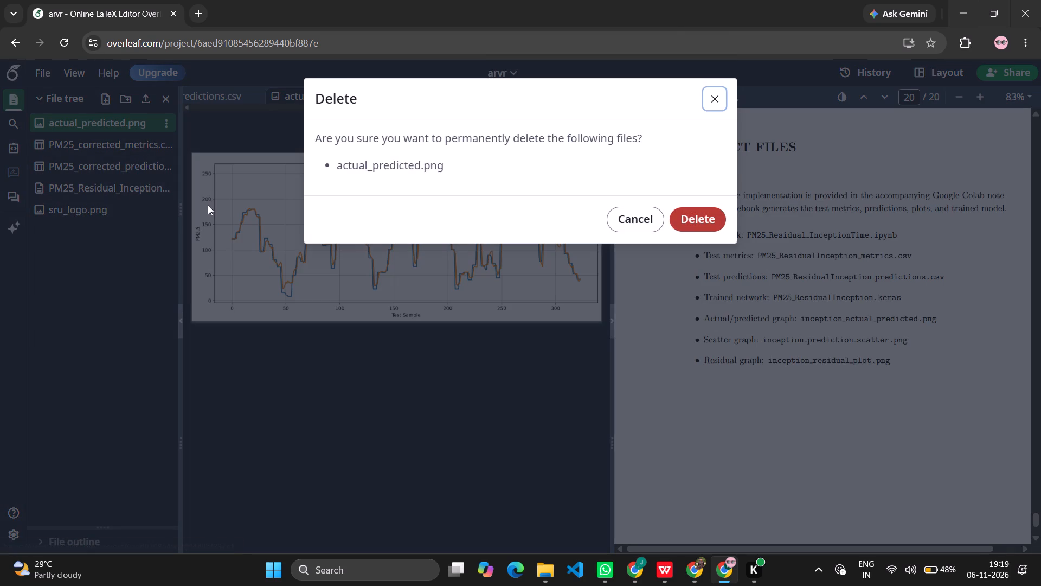
{"action": "left_click", "coordinate": [714, 221]}
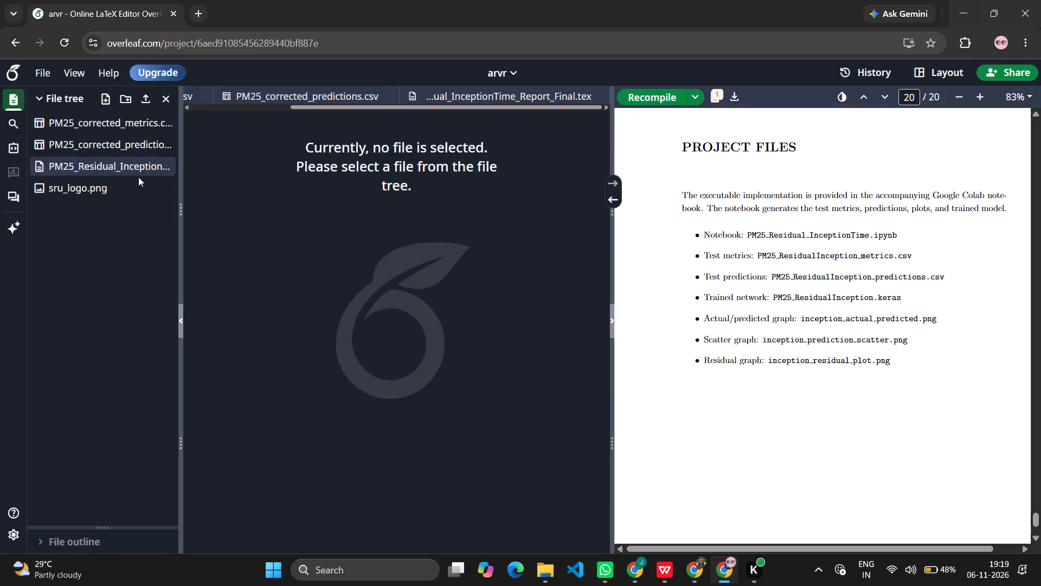
Delete the old data files PM25_corrected_metrics.csv and PM25_corrected_predictions.csv from the project.
{"action": "left_click", "coordinate": [117, 126]}
{"action": "left_click", "coordinate": [114, 145]}
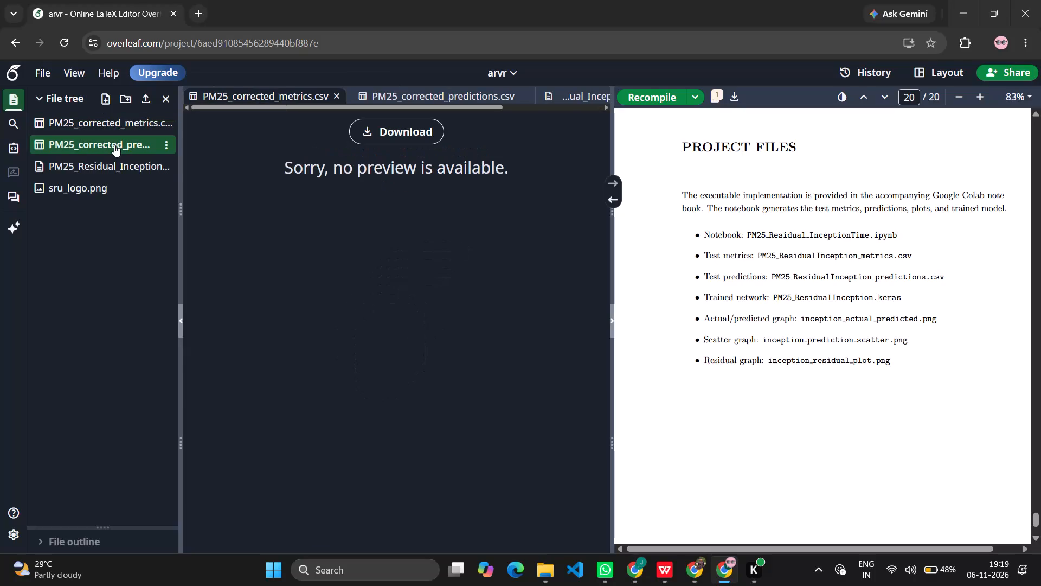
{"action": "left_click", "coordinate": [115, 158]}
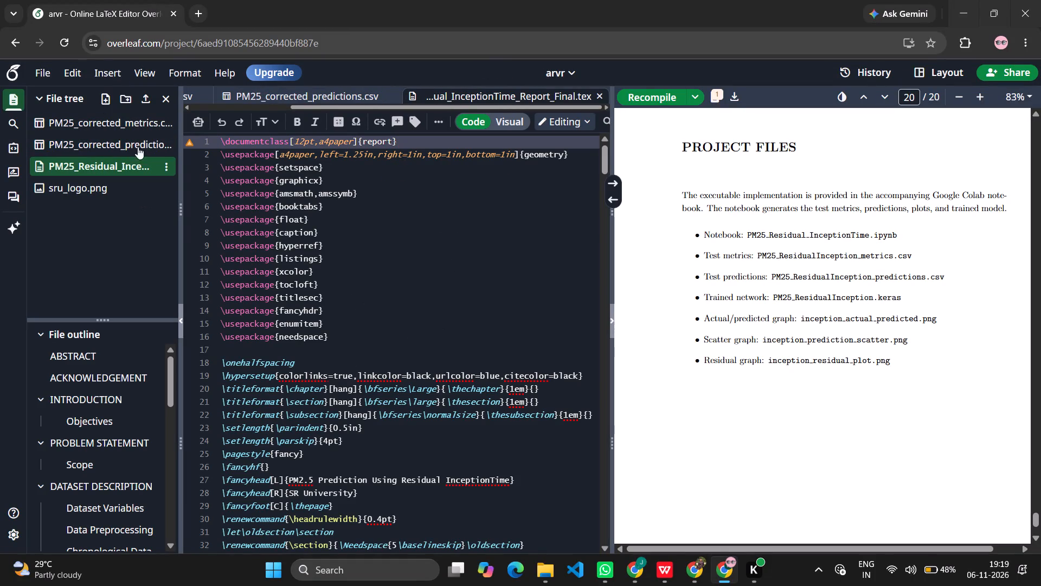
{"action": "left_click", "coordinate": [157, 123]}
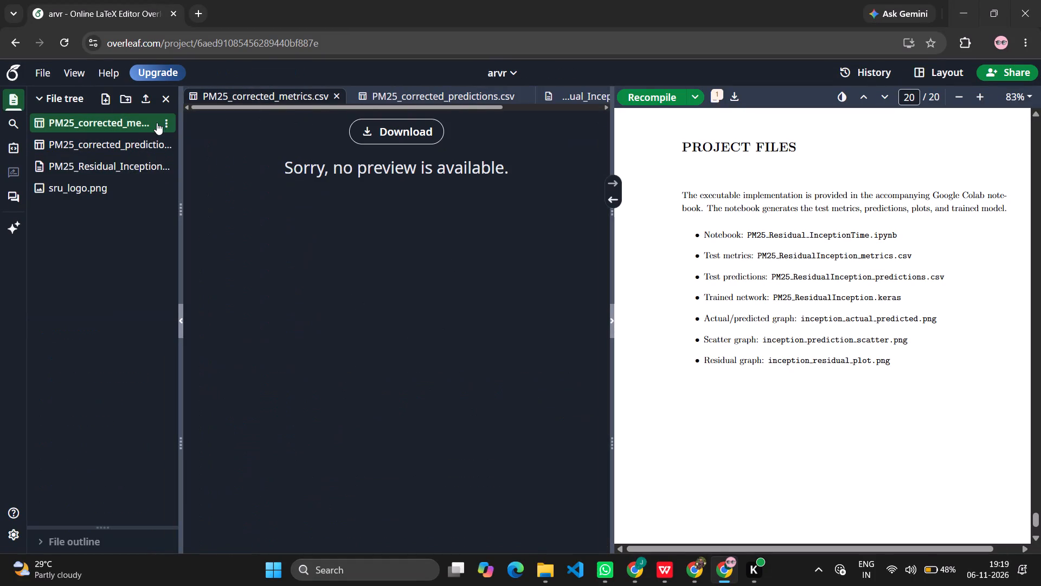
{"action": "left_click", "coordinate": [167, 120]}
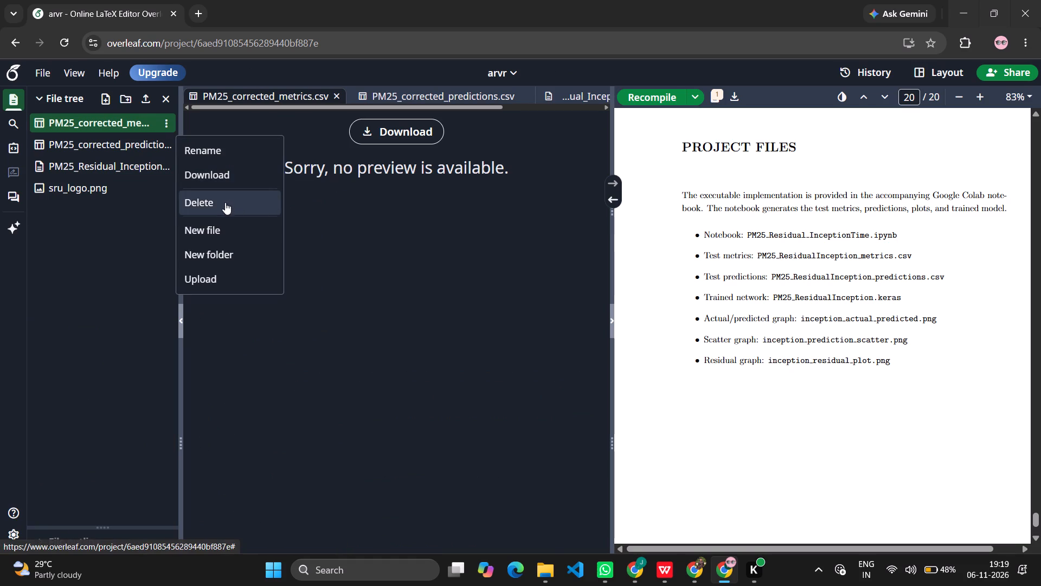
{"action": "left_click", "coordinate": [225, 203]}
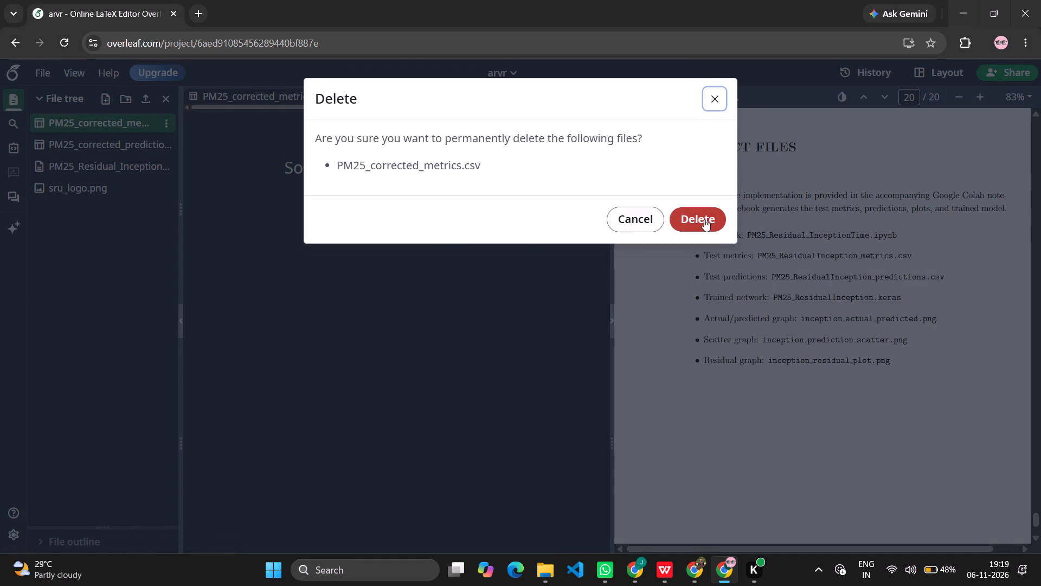
{"action": "left_click", "coordinate": [695, 218]}
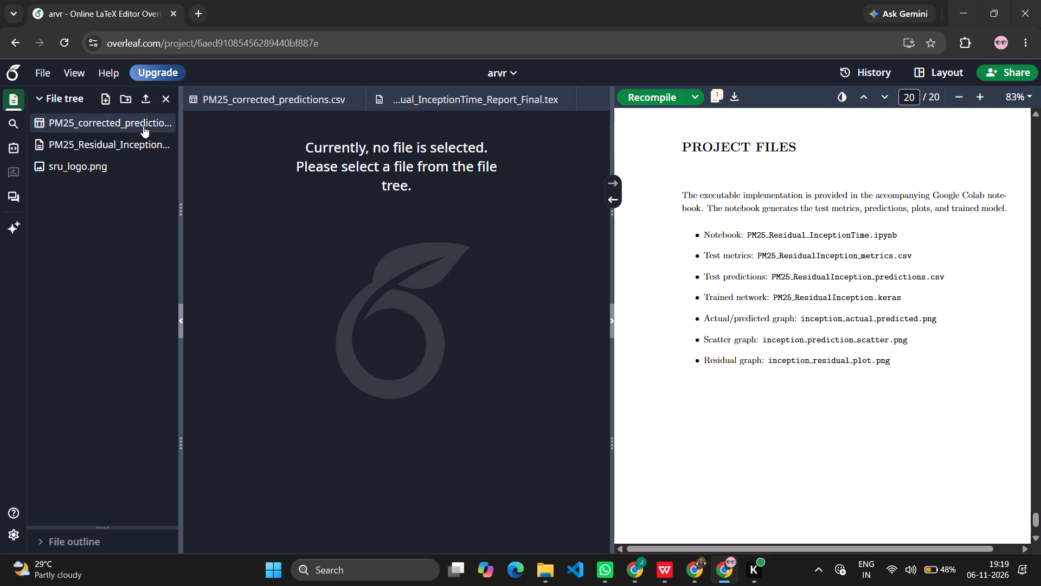
{"action": "left_click", "coordinate": [143, 126]}
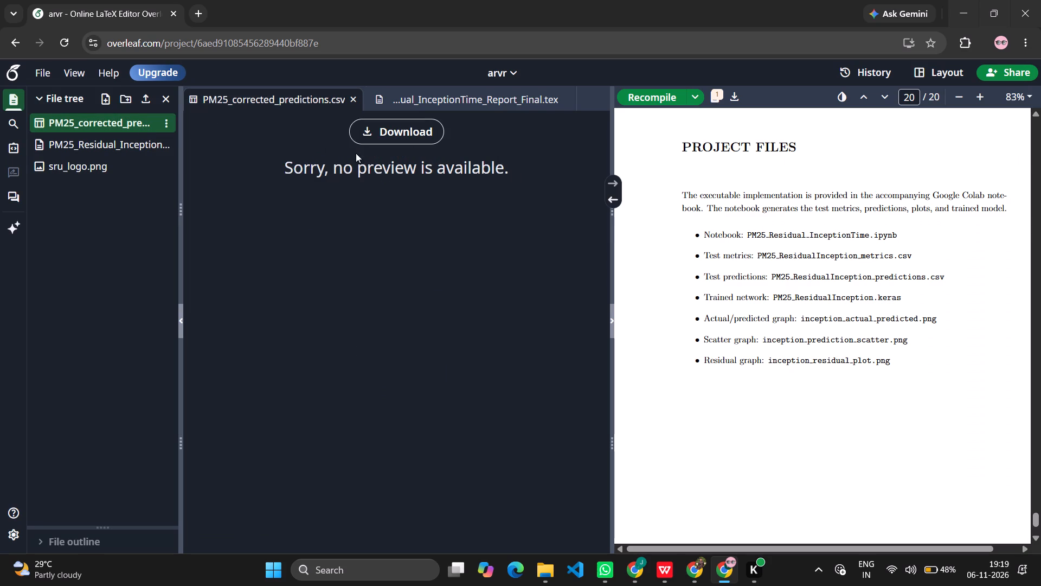
{"action": "left_click", "coordinate": [171, 124]}
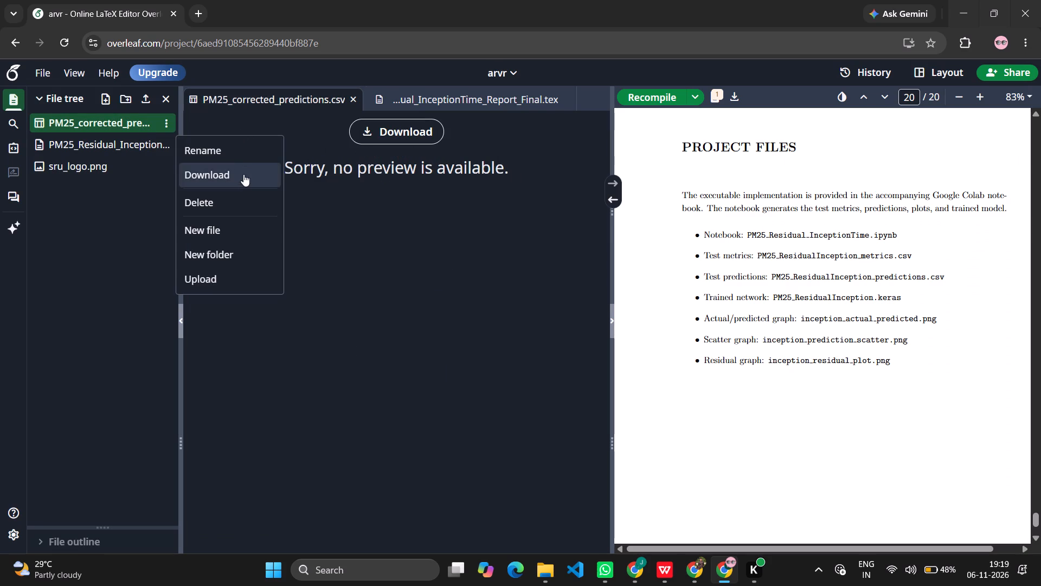
{"action": "left_click", "coordinate": [233, 197]}
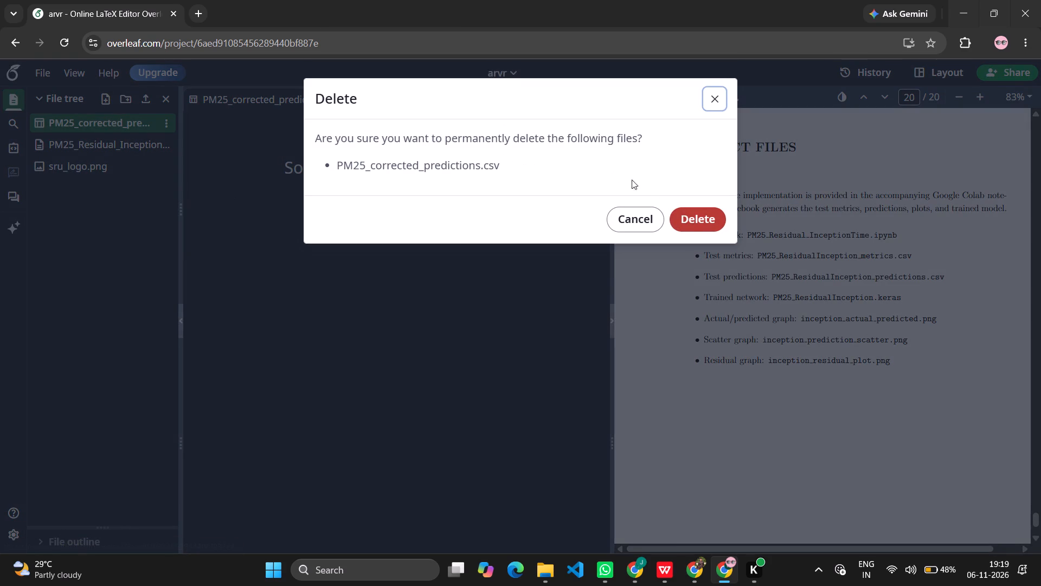
{"action": "left_click", "coordinate": [690, 223]}
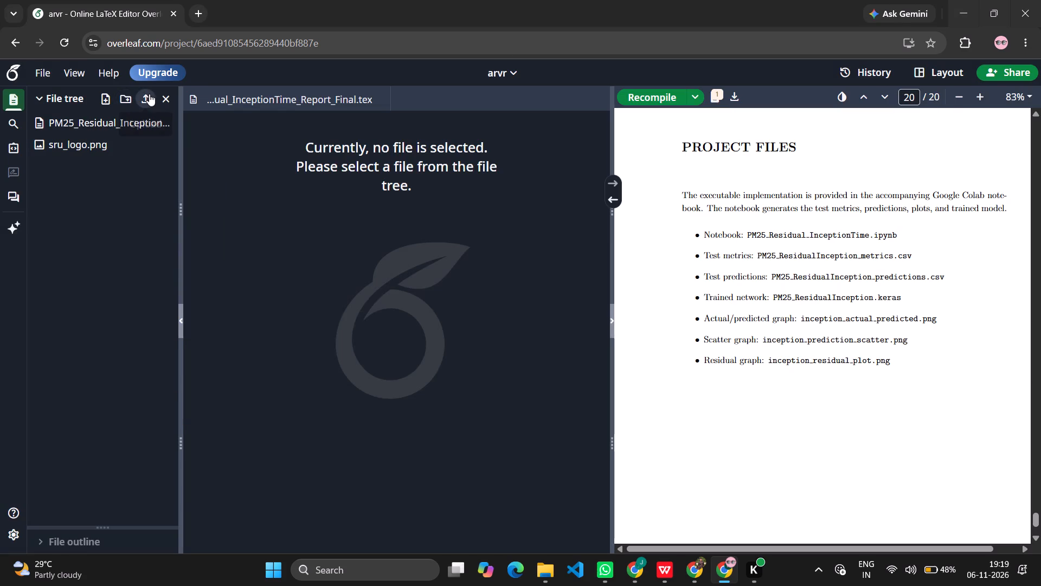
Upload inception_actual_predicted, inception_prediction_scatter and inception_residual_plot PNG images from the D: drive into the project.
{"action": "left_click", "coordinate": [149, 94]}
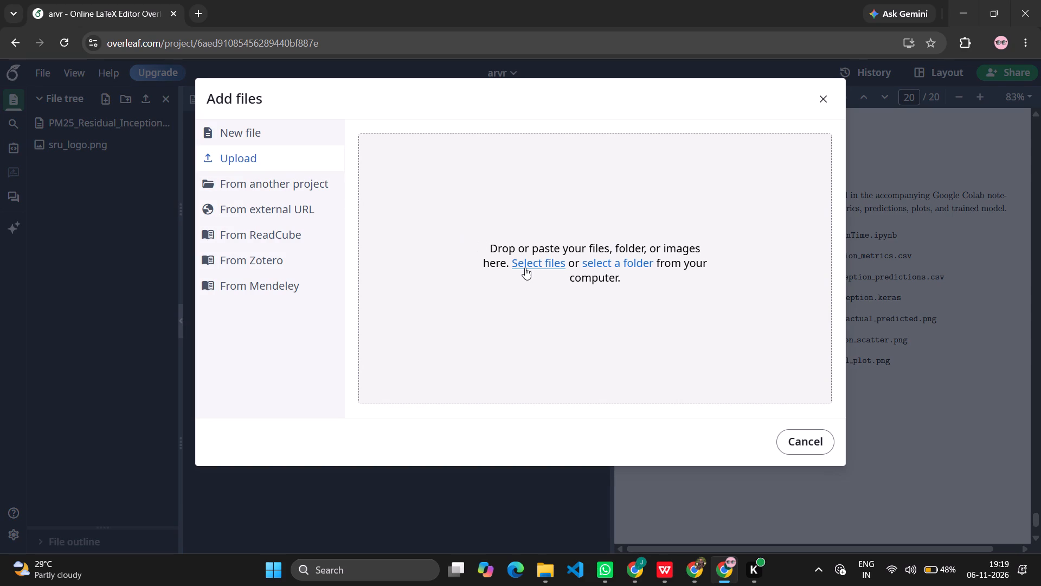
{"action": "left_click", "coordinate": [525, 267]}
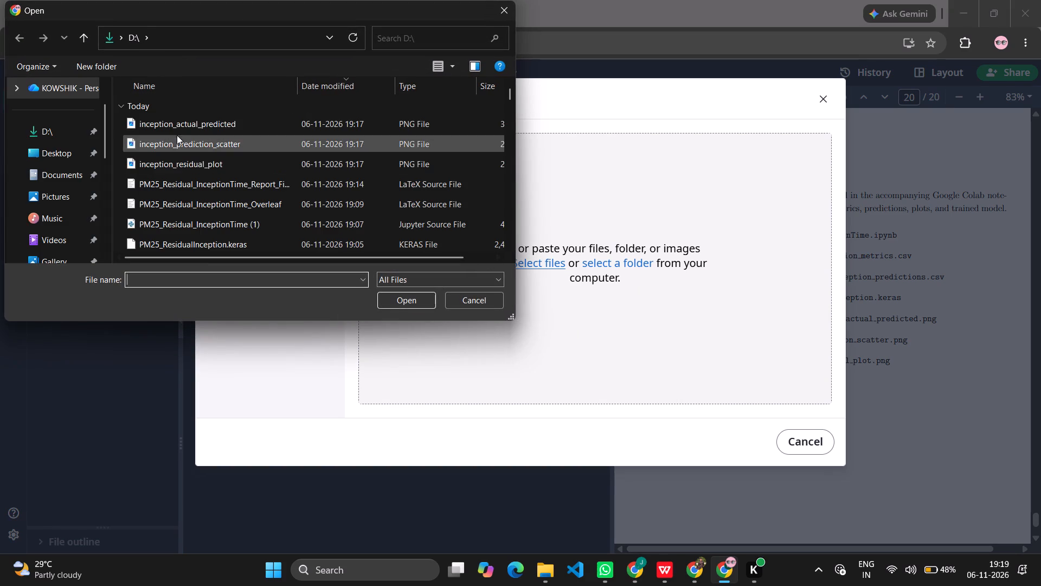
{"action": "double_click", "coordinate": [203, 124]}
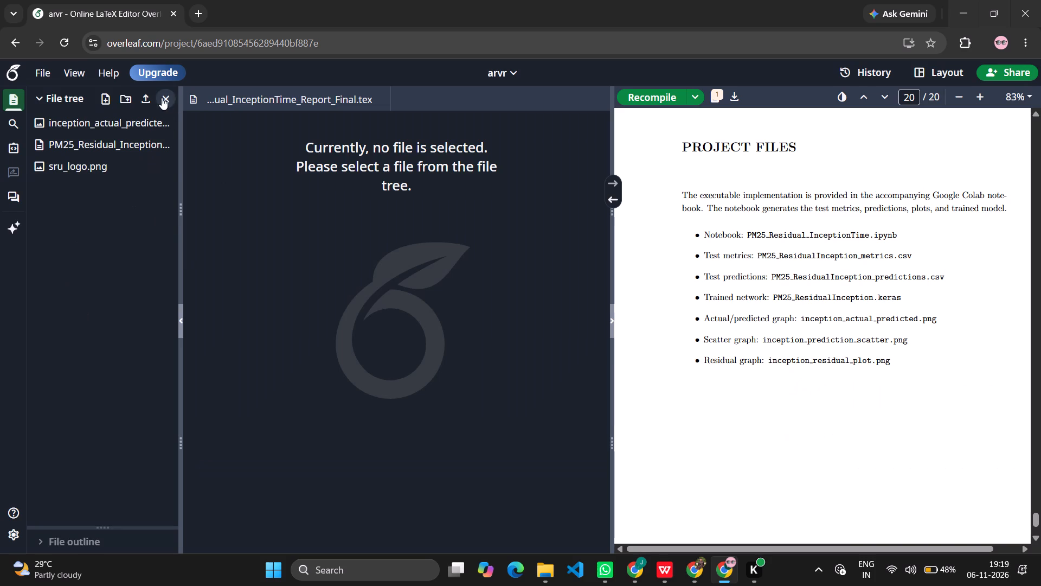
{"action": "left_click", "coordinate": [140, 100]}
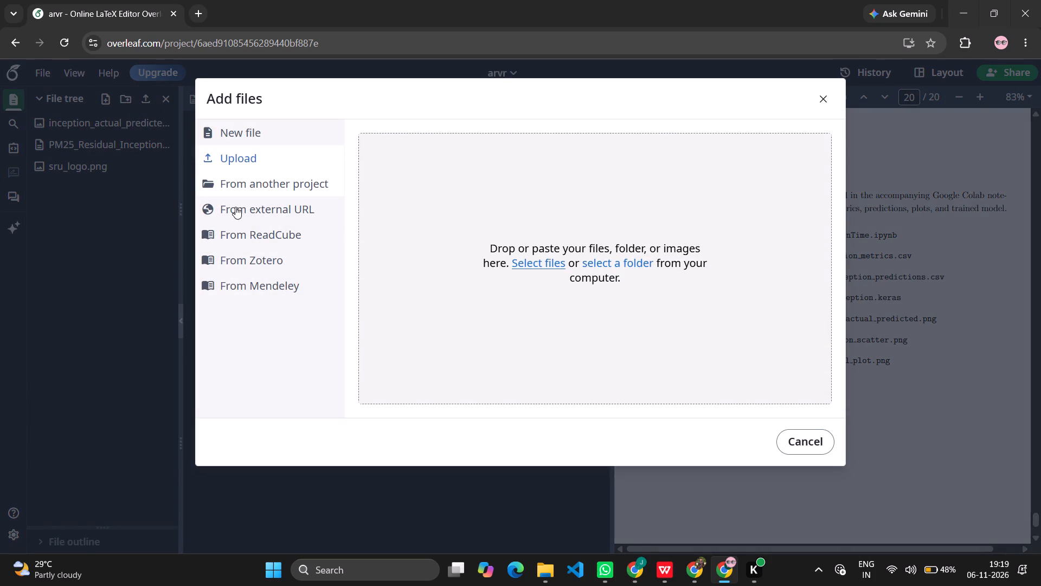
{"action": "left_click", "coordinate": [544, 263]}
{"action": "double_click", "coordinate": [239, 141]}
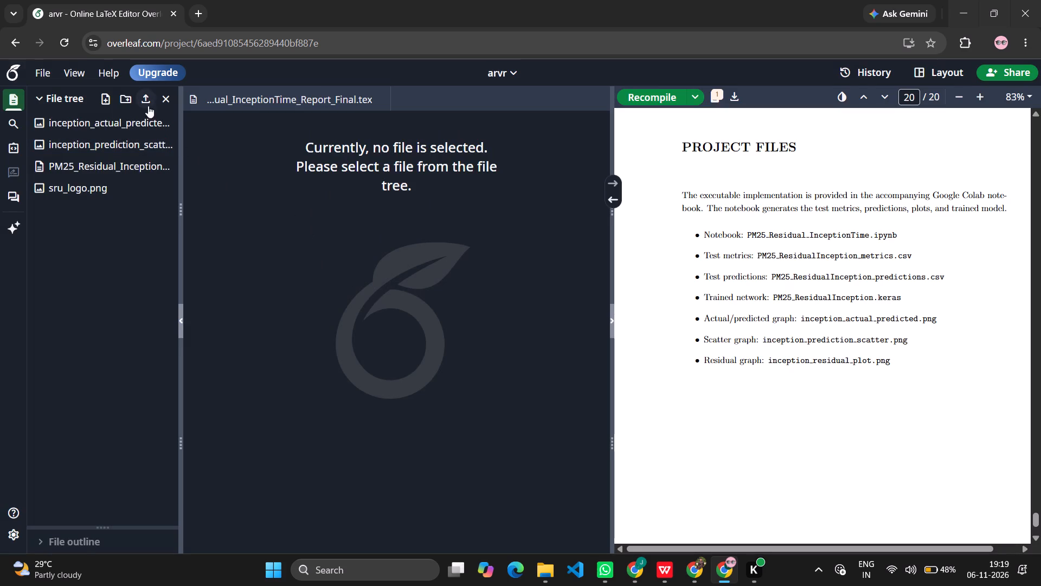
{"action": "left_click", "coordinate": [147, 97]}
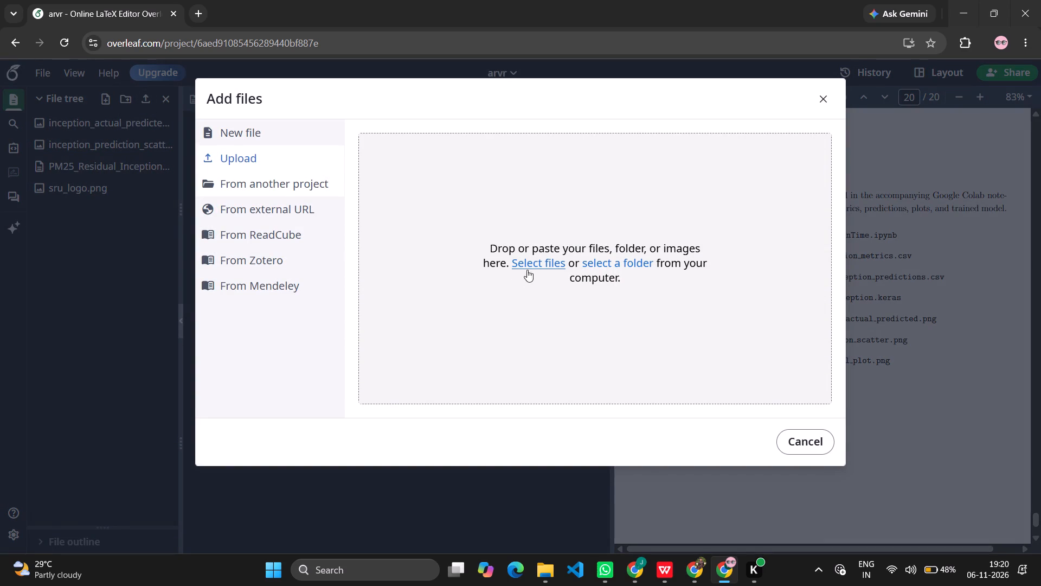
{"action": "left_click", "coordinate": [531, 268]}
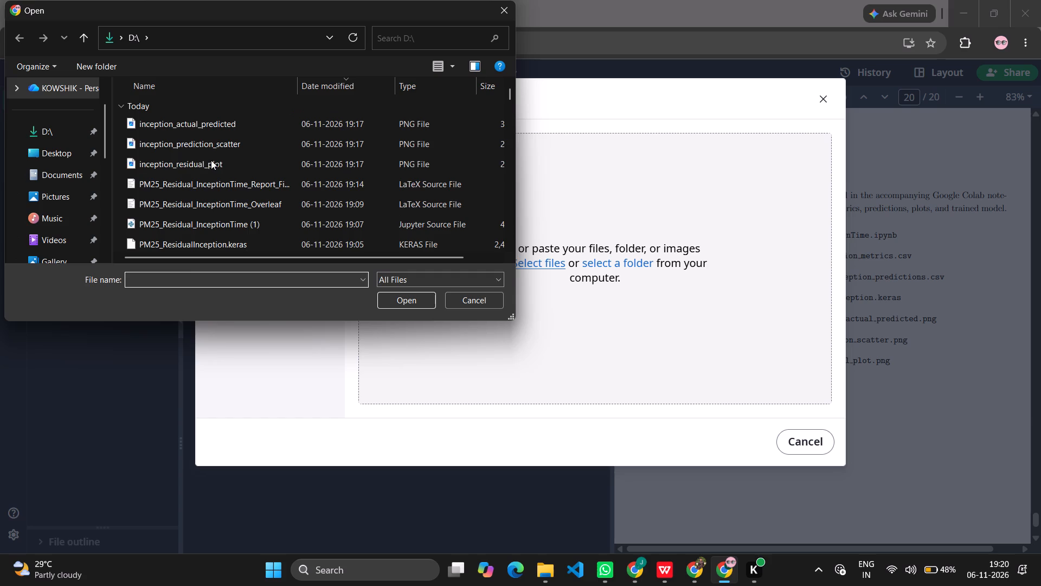
{"action": "double_click", "coordinate": [211, 160]}
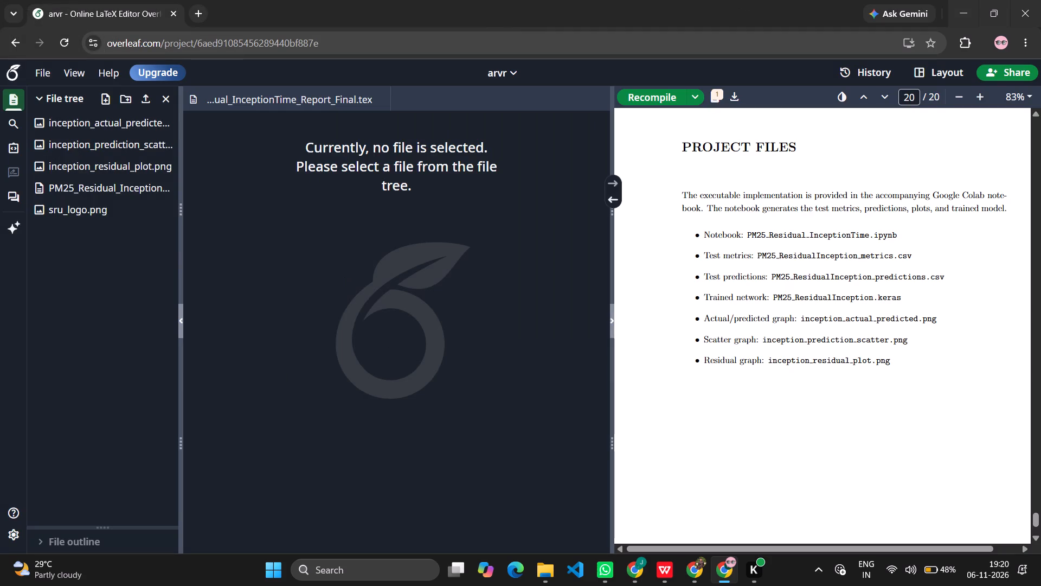
Recompile the report with the uploaded graph images.
{"action": "left_click", "coordinate": [658, 91]}
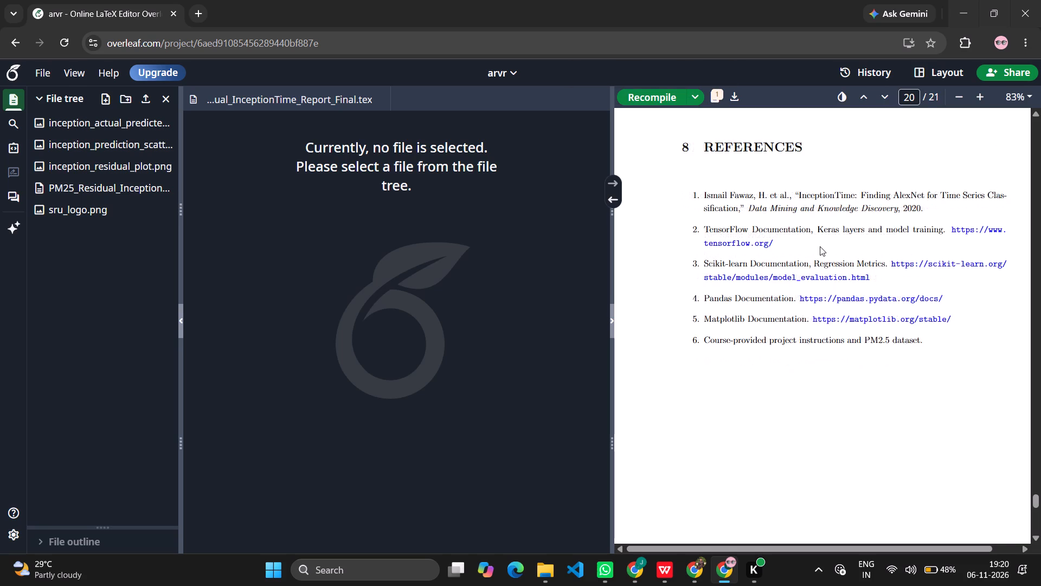
Review the compiled report PDF, checking the graphs in the Output and Performance Analysis chapter and the surrounding chapters through the references.
{"action": "scroll", "coordinate": [820, 246], "scroll_direction": "up", "scroll_amount": 13}
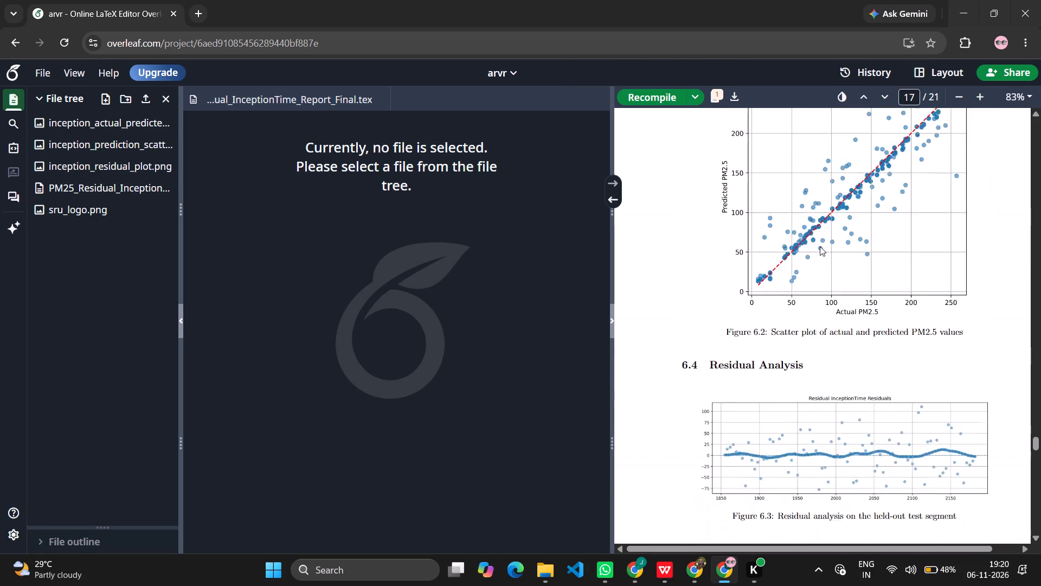
{"action": "scroll", "coordinate": [820, 246], "scroll_direction": "up", "scroll_amount": 5}
{"action": "scroll", "coordinate": [820, 246], "scroll_direction": "down", "scroll_amount": 1}
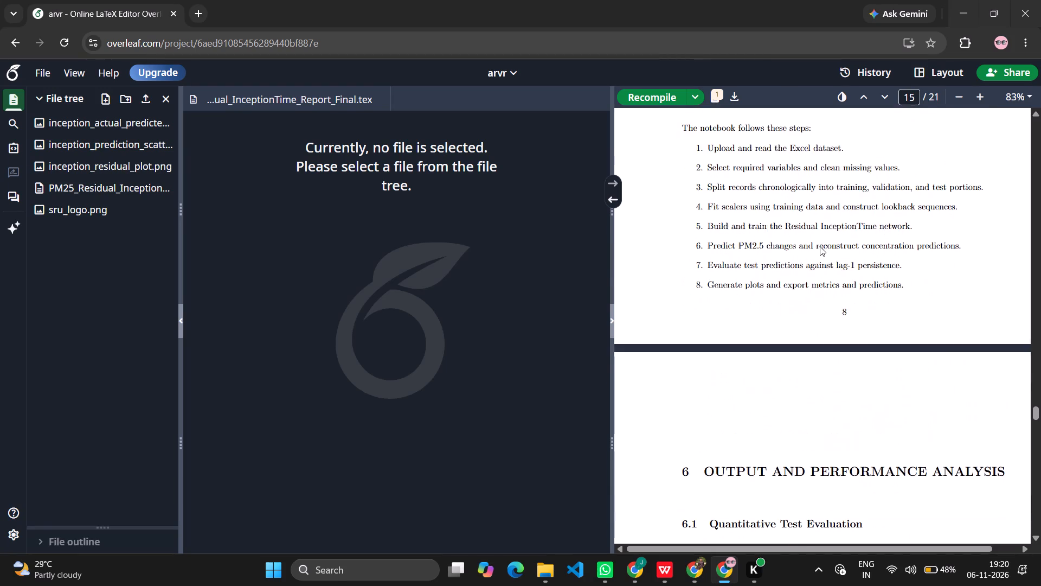
{"action": "scroll", "coordinate": [820, 246], "scroll_direction": "down", "scroll_amount": 3}
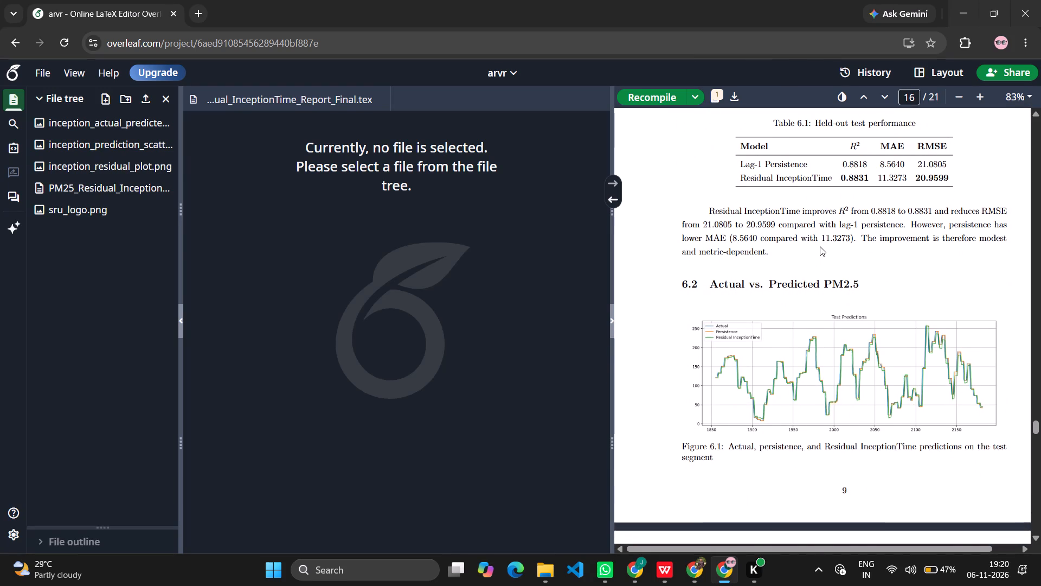
{"action": "scroll", "coordinate": [820, 246], "scroll_direction": "down", "scroll_amount": 3}
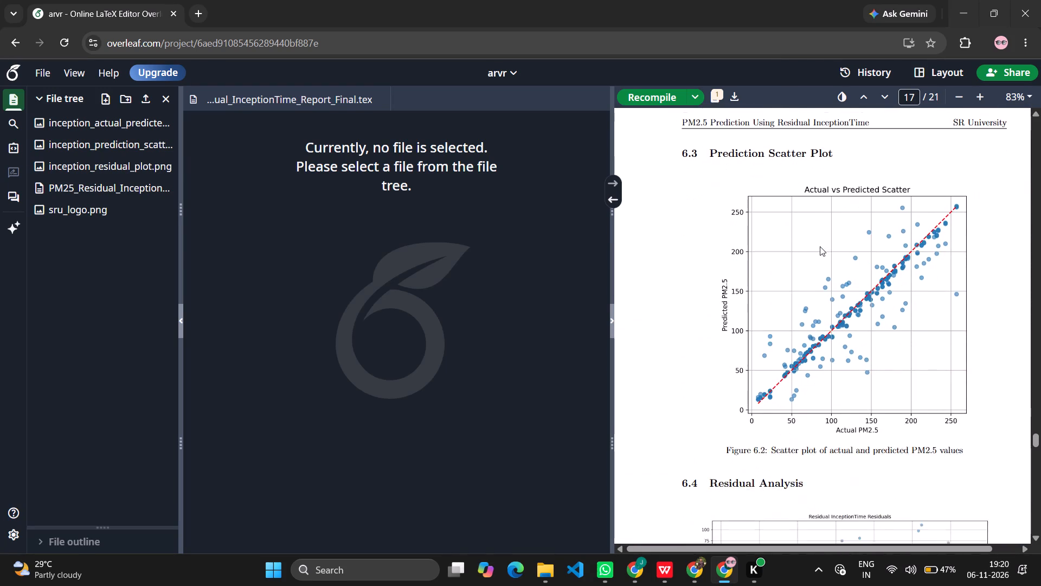
{"action": "scroll", "coordinate": [820, 246], "scroll_direction": "down", "scroll_amount": 2}
{"action": "scroll", "coordinate": [820, 246], "scroll_direction": "up", "scroll_amount": 2}
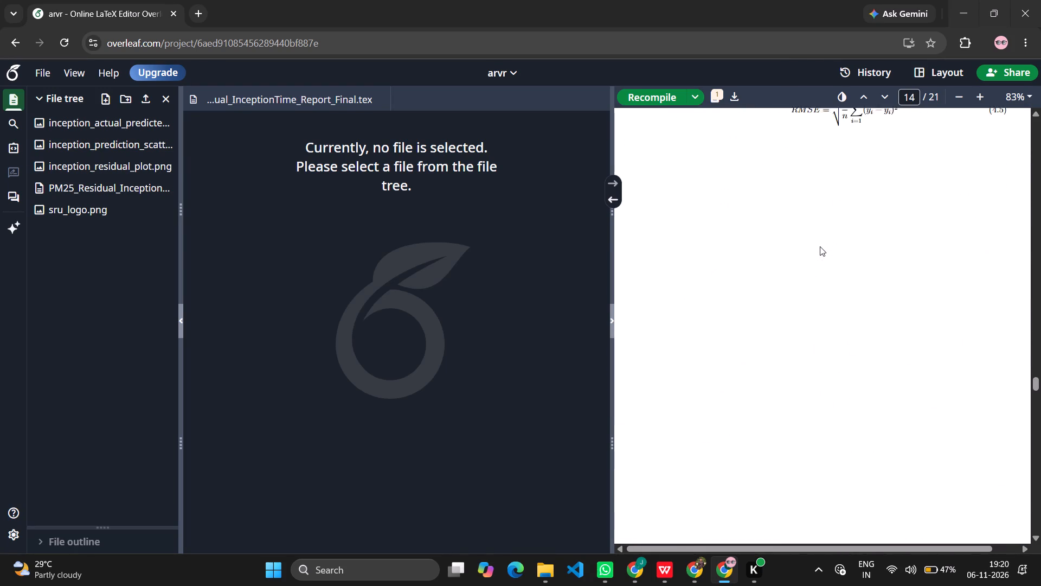
{"action": "scroll", "coordinate": [820, 246], "scroll_direction": "up", "scroll_amount": 5}
{"action": "scroll", "coordinate": [820, 246], "scroll_direction": "down", "scroll_amount": 2}
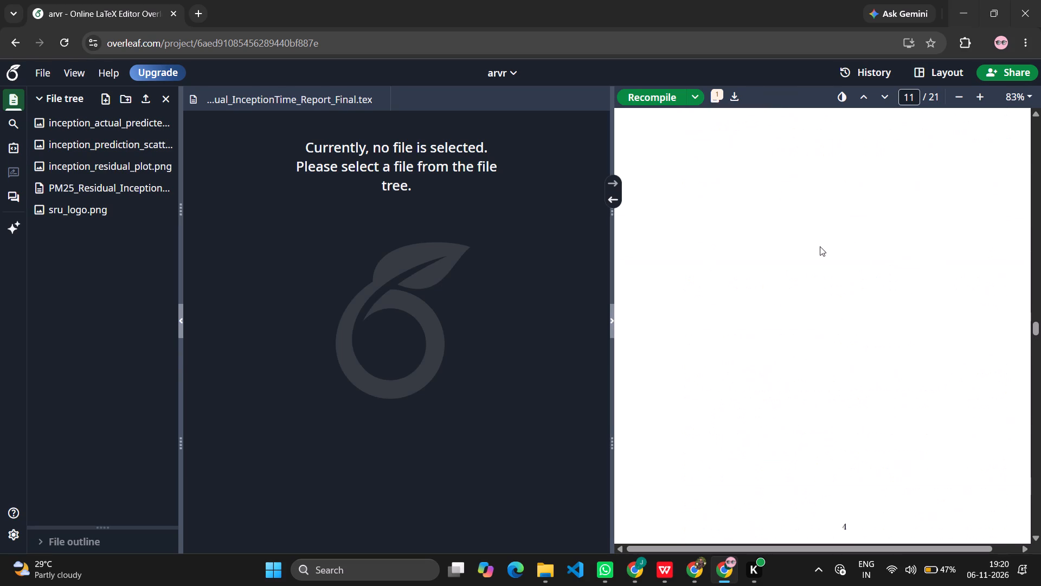
{"action": "scroll", "coordinate": [820, 246], "scroll_direction": "down", "scroll_amount": 5}
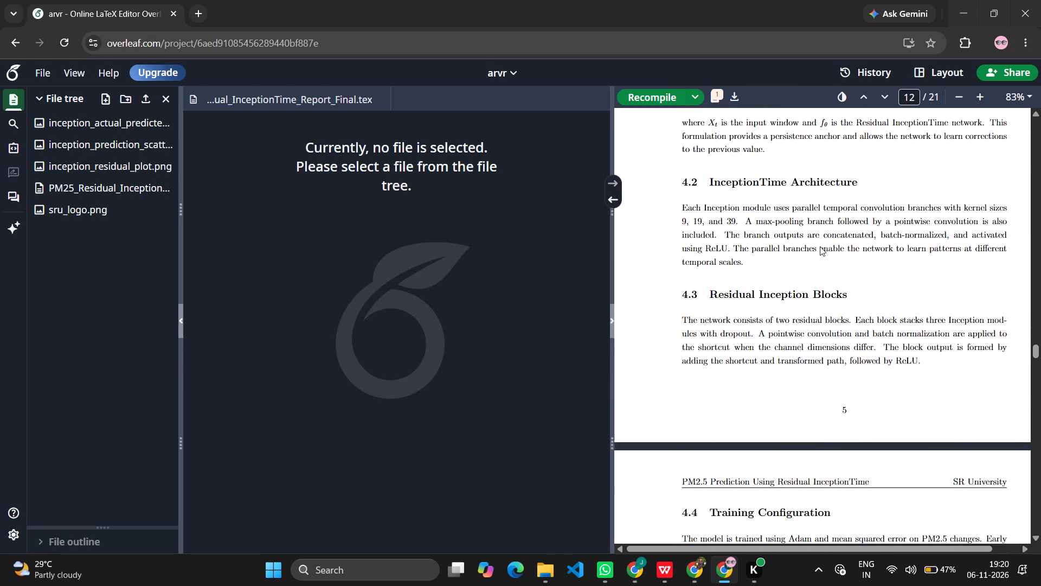
{"action": "scroll", "coordinate": [820, 246], "scroll_direction": "down", "scroll_amount": 4}
{"action": "scroll", "coordinate": [820, 246], "scroll_direction": "up", "scroll_amount": 3}
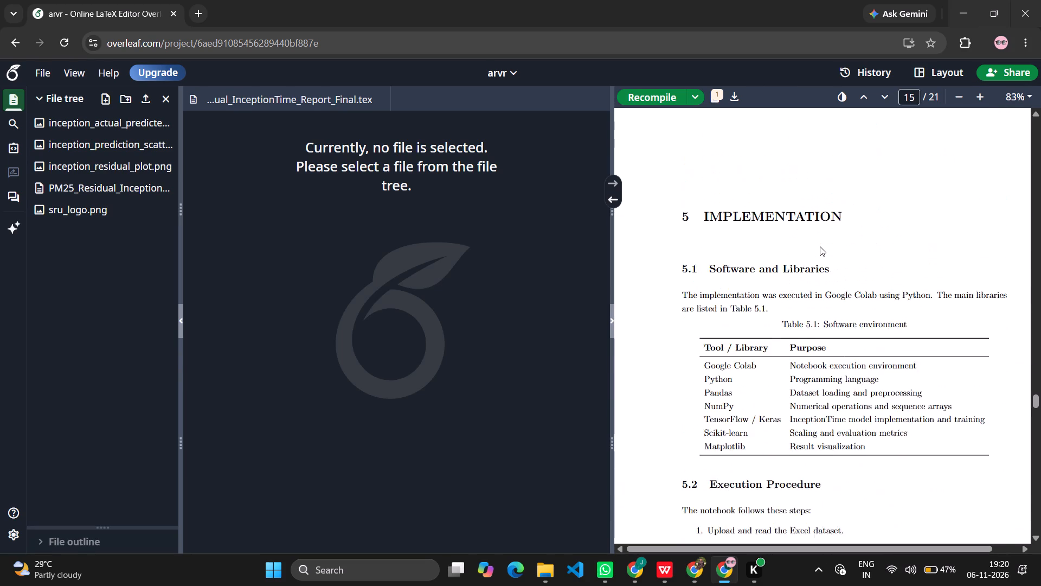
{"action": "scroll", "coordinate": [820, 246], "scroll_direction": "down", "scroll_amount": 5}
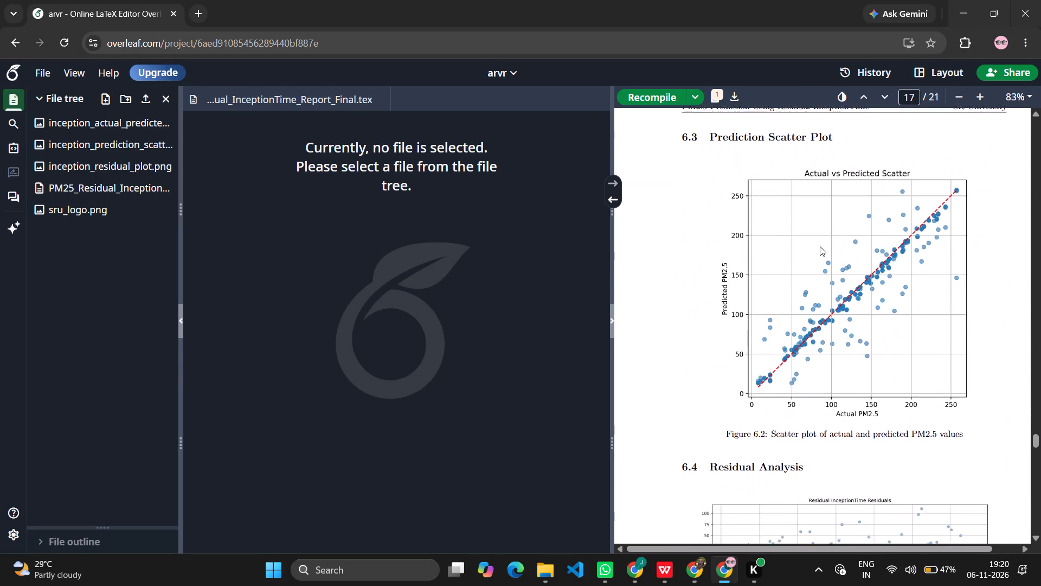
{"action": "scroll", "coordinate": [820, 246], "scroll_direction": "up", "scroll_amount": 7}
{"action": "scroll", "coordinate": [820, 246], "scroll_direction": "down", "scroll_amount": 1}
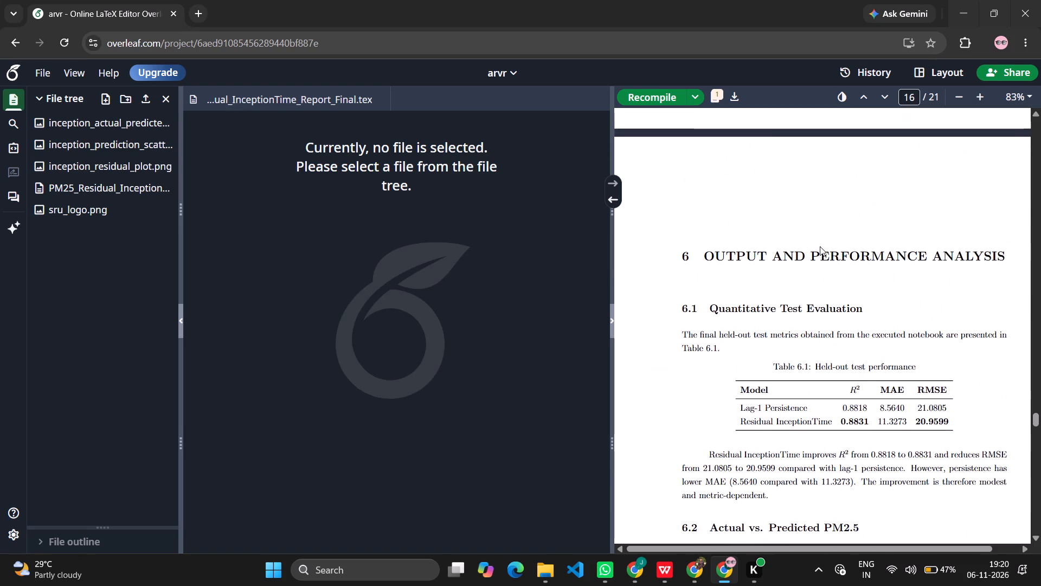
{"action": "scroll", "coordinate": [820, 246], "scroll_direction": "down", "scroll_amount": 5}
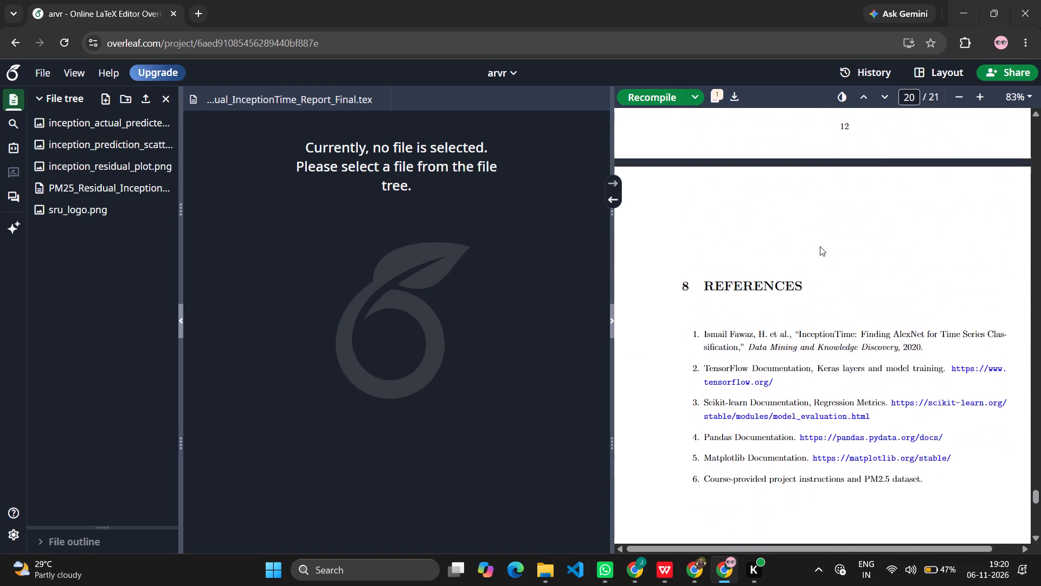
{"action": "scroll", "coordinate": [820, 246], "scroll_direction": "down", "scroll_amount": 1}
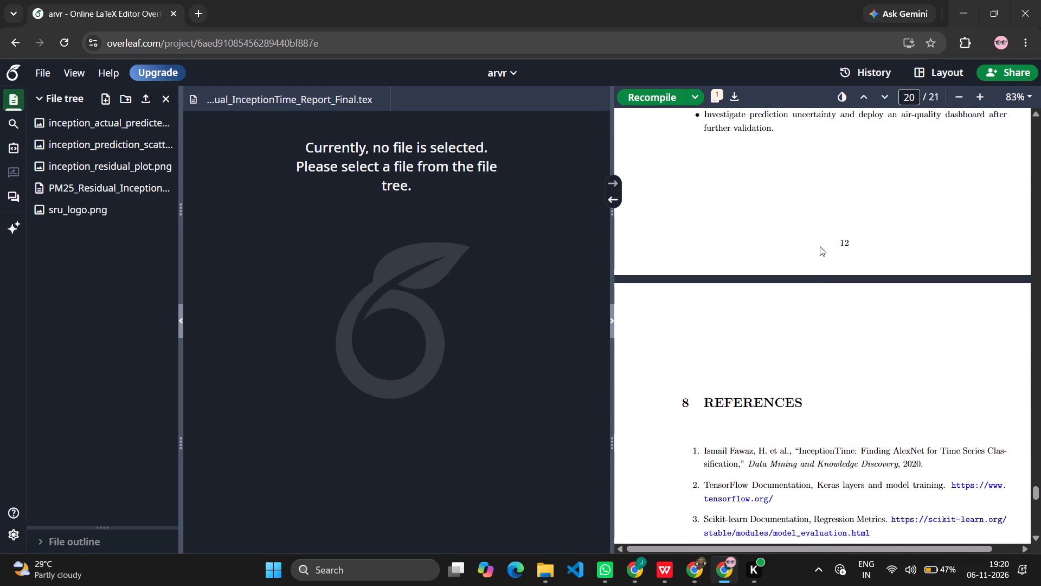
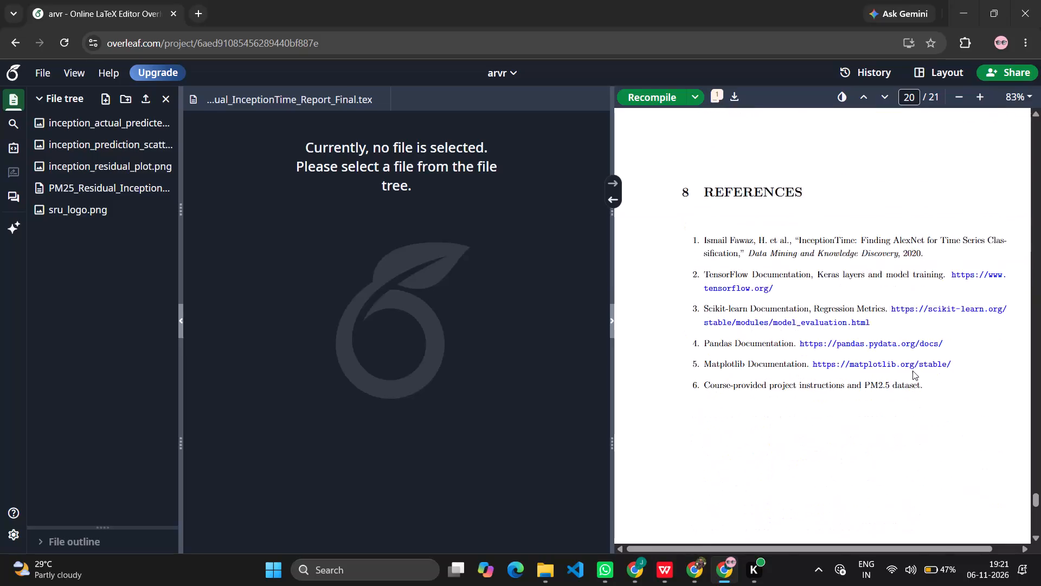
Review the compiled report's chapters from Dataset Description through Conclusion and Future Scope, including the performance graphs.
{"action": "scroll", "coordinate": [913, 371], "scroll_direction": "up", "scroll_amount": 9}
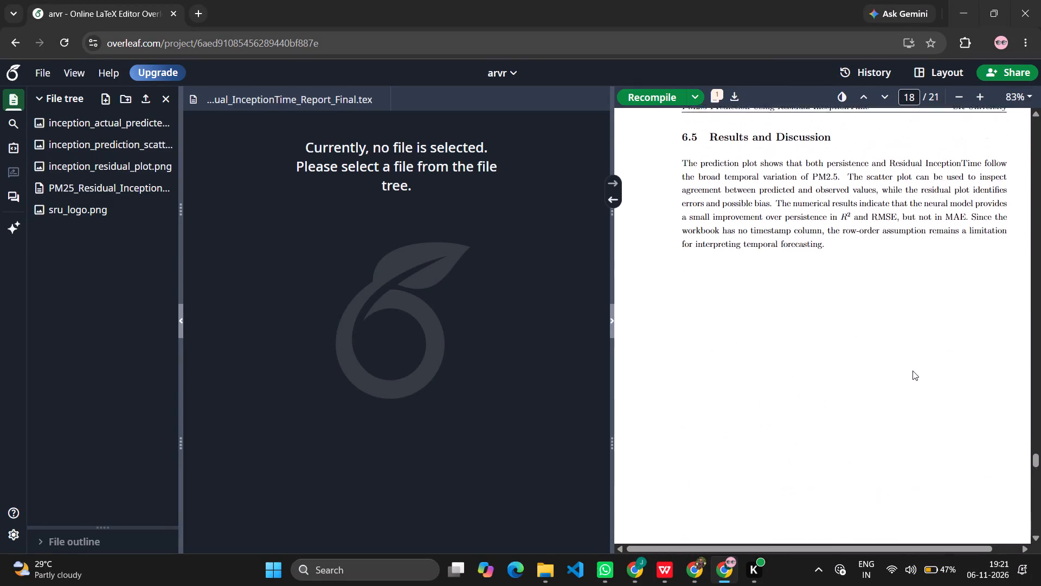
{"action": "scroll", "coordinate": [913, 371], "scroll_direction": "up", "scroll_amount": 6}
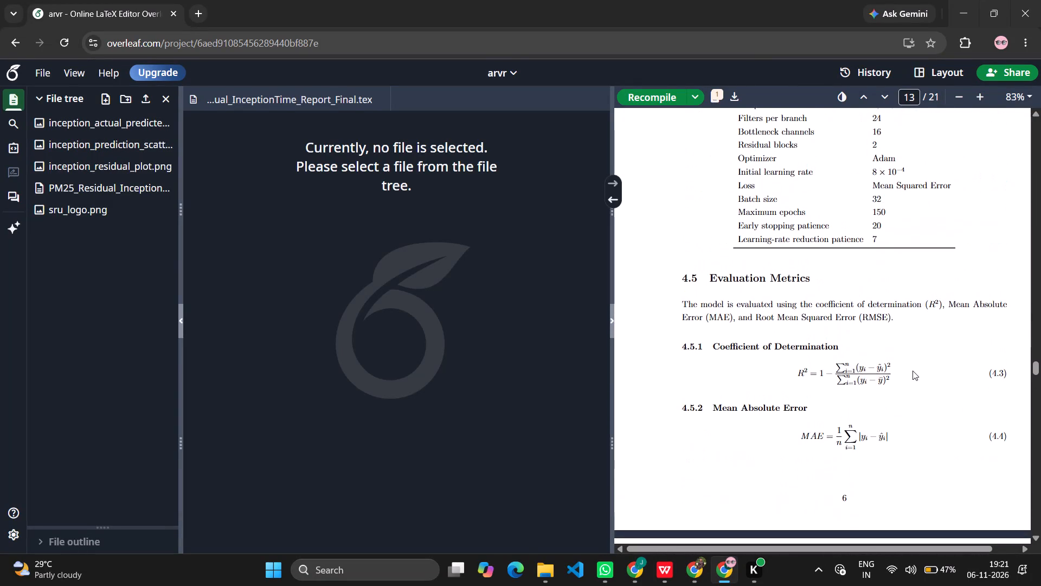
{"action": "scroll", "coordinate": [913, 371], "scroll_direction": "up", "scroll_amount": 4}
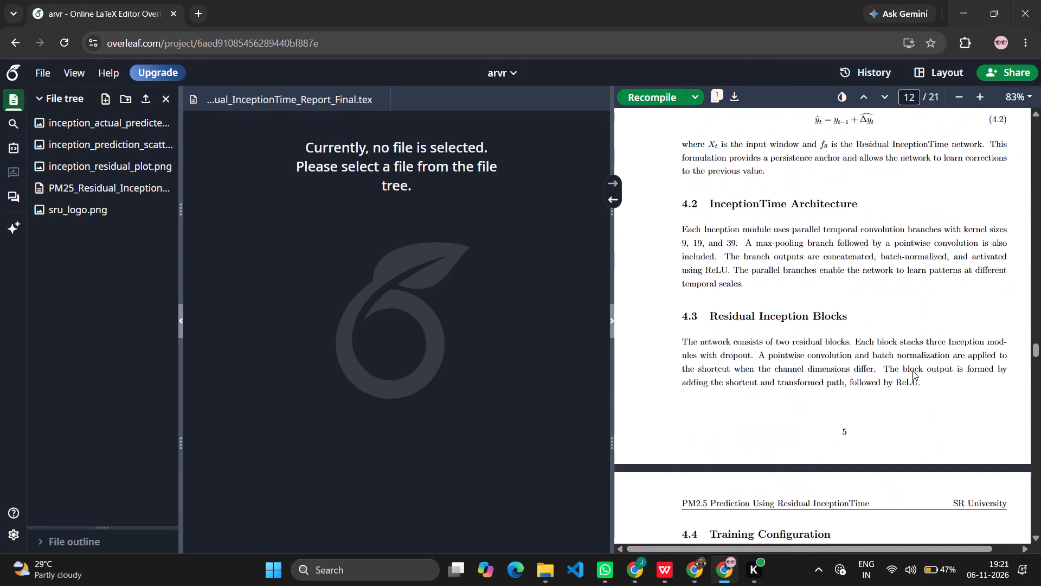
{"action": "scroll", "coordinate": [913, 371], "scroll_direction": "up", "scroll_amount": 4}
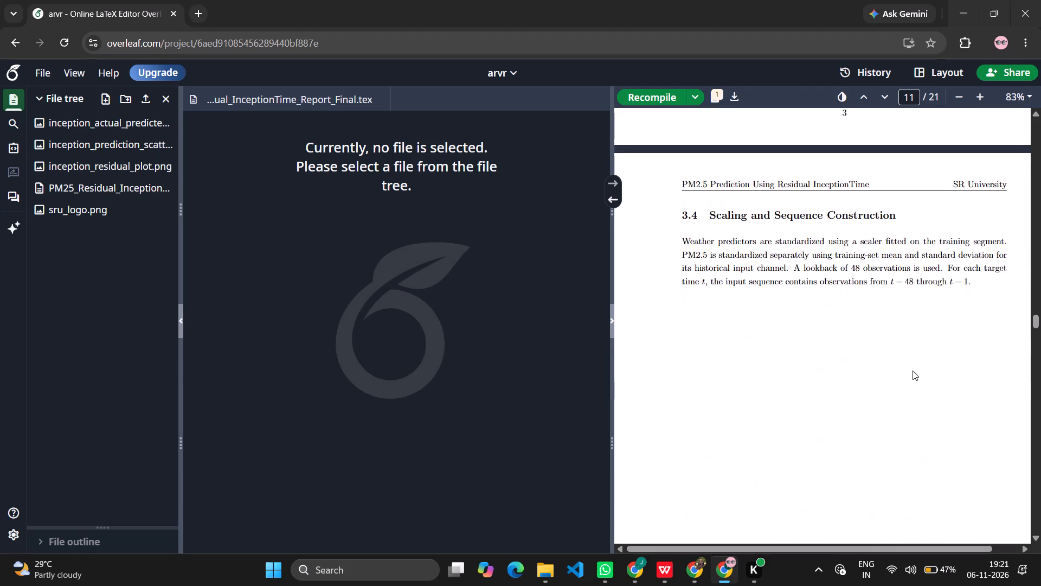
{"action": "scroll", "coordinate": [913, 371], "scroll_direction": "up", "scroll_amount": 2}
{"action": "scroll", "coordinate": [913, 371], "scroll_direction": "down", "scroll_amount": 4}
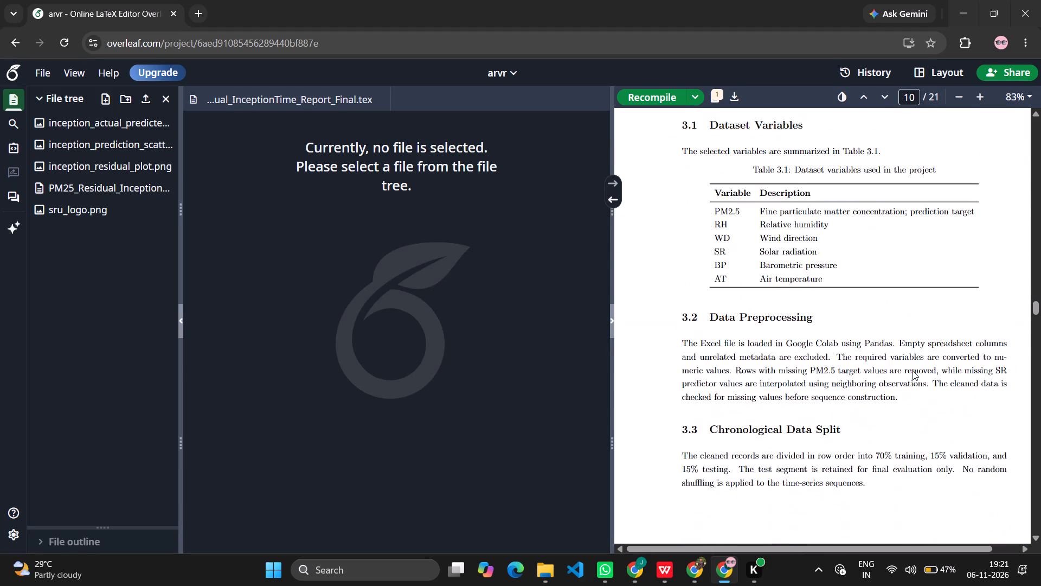
{"action": "scroll", "coordinate": [913, 371], "scroll_direction": "down", "scroll_amount": 6}
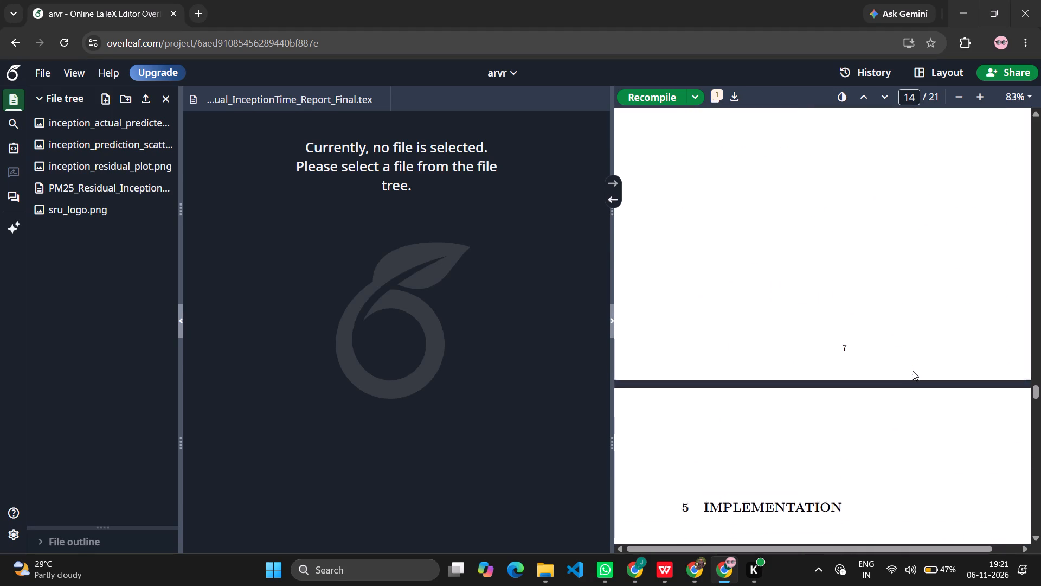
{"action": "scroll", "coordinate": [913, 371], "scroll_direction": "down", "scroll_amount": 5}
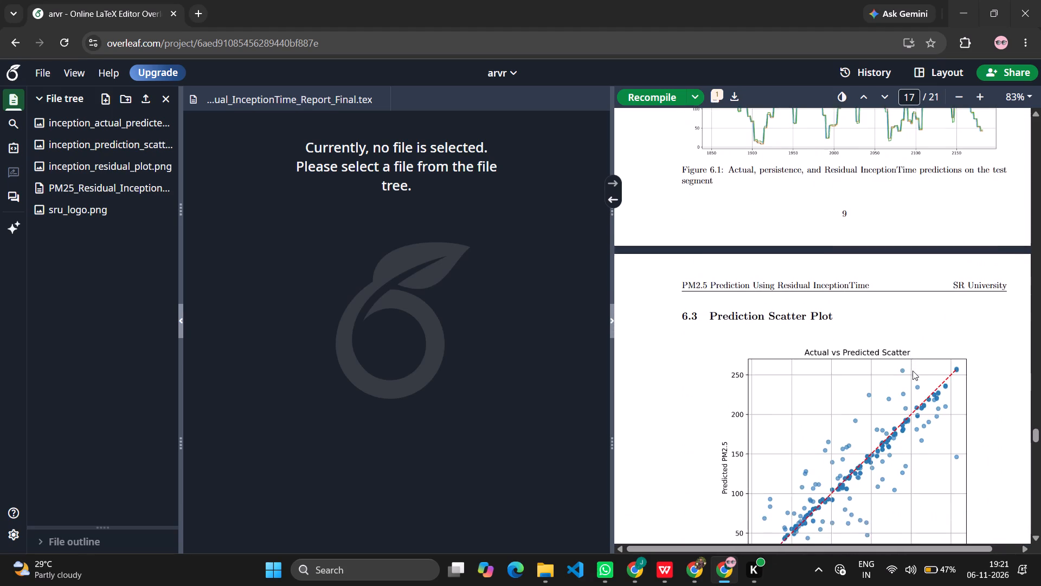
{"action": "scroll", "coordinate": [913, 371], "scroll_direction": "down", "scroll_amount": 6}
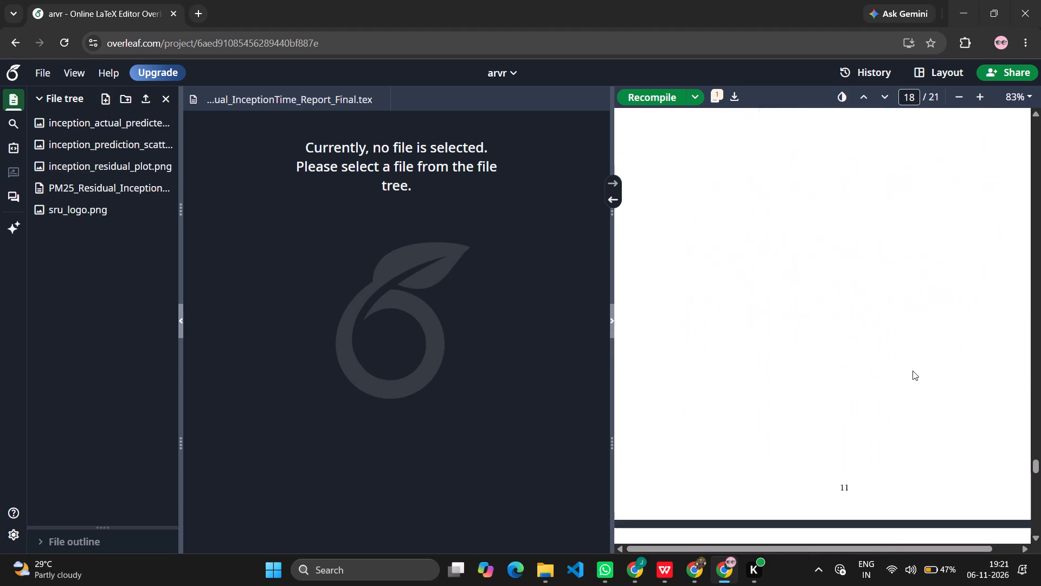
{"action": "scroll", "coordinate": [913, 371], "scroll_direction": "down", "scroll_amount": 6}
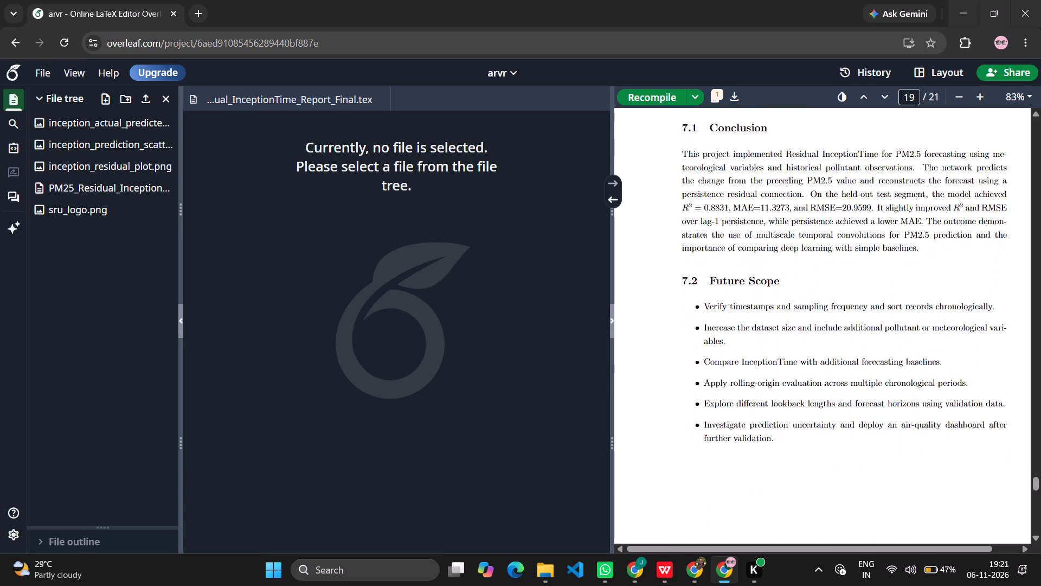
{"action": "scroll", "coordinate": [913, 371], "scroll_direction": "down", "scroll_amount": 3}
Recheck the compiled PDF from the cover page and front matter through the start of the Output and Performance Analysis chapter.
{"action": "scroll", "coordinate": [913, 371], "scroll_direction": "up", "scroll_amount": 20}
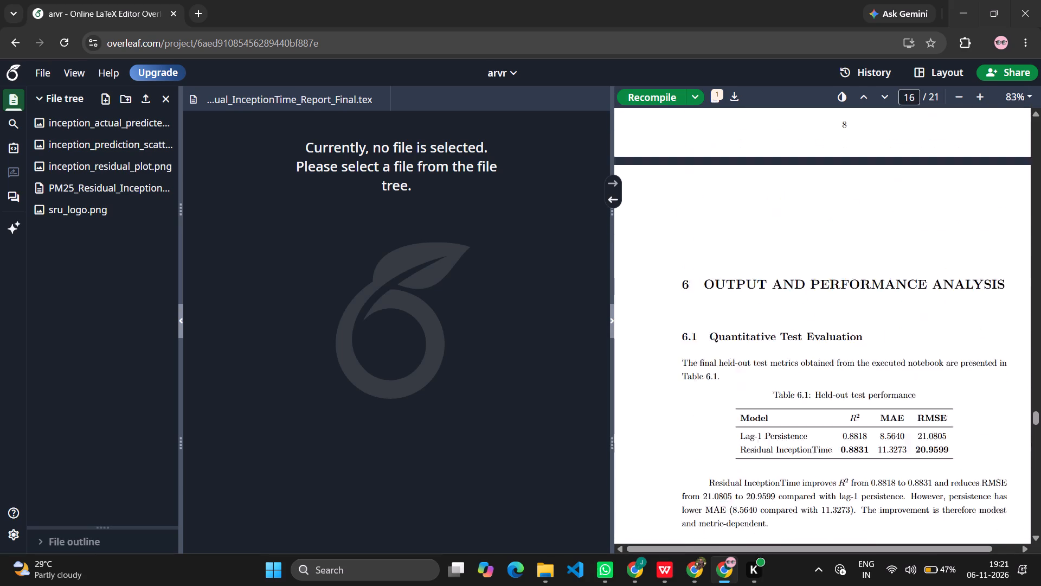
{"action": "scroll", "coordinate": [913, 371], "scroll_direction": "up", "scroll_amount": 15}
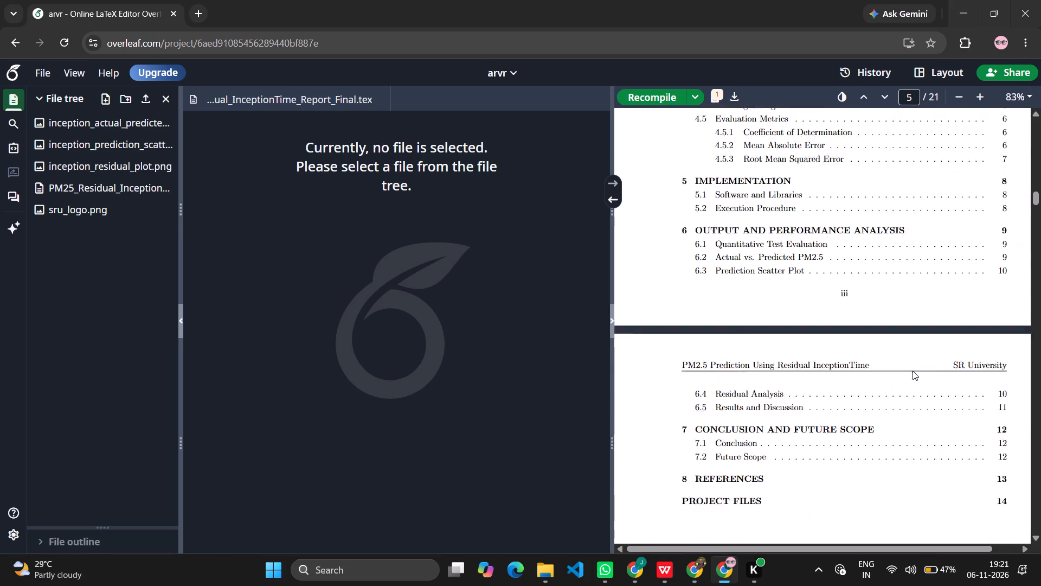
{"action": "scroll", "coordinate": [913, 371], "scroll_direction": "up", "scroll_amount": 7}
{"action": "scroll", "coordinate": [913, 371], "scroll_direction": "down", "scroll_amount": 2}
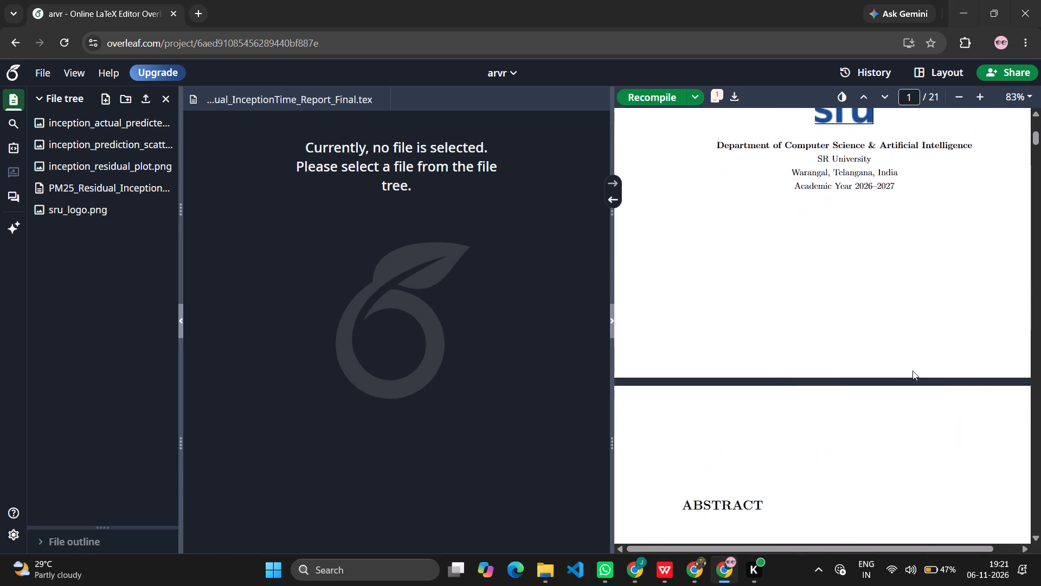
{"action": "scroll", "coordinate": [913, 371], "scroll_direction": "down", "scroll_amount": 5}
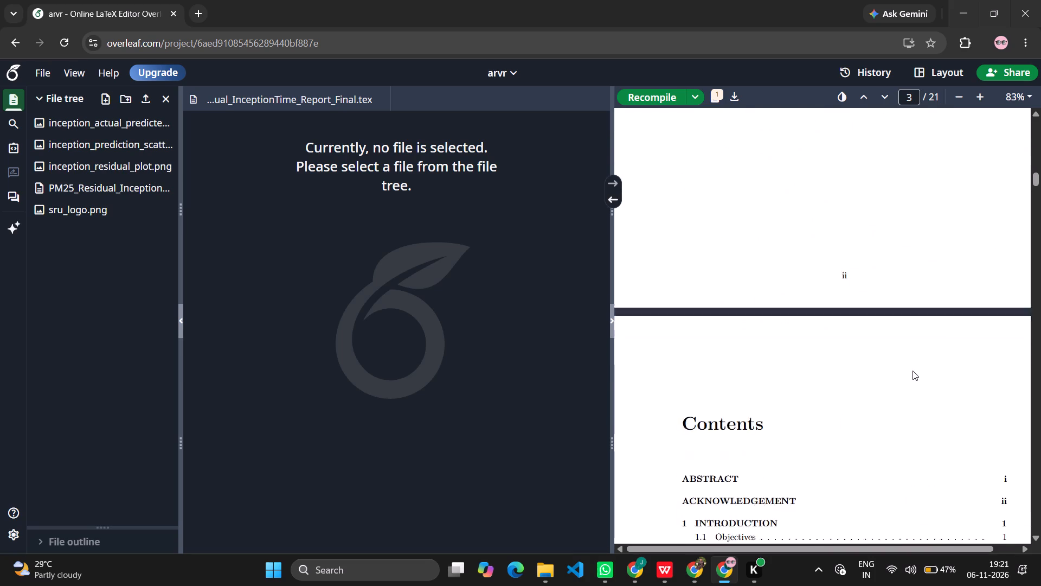
{"action": "scroll", "coordinate": [913, 371], "scroll_direction": "down", "scroll_amount": 4}
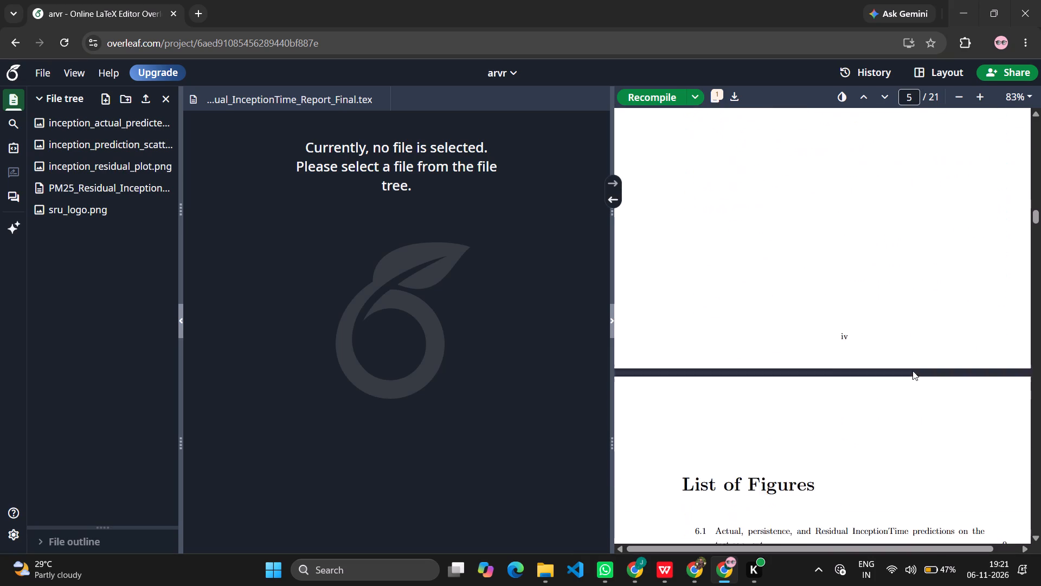
{"action": "scroll", "coordinate": [913, 371], "scroll_direction": "down", "scroll_amount": 5}
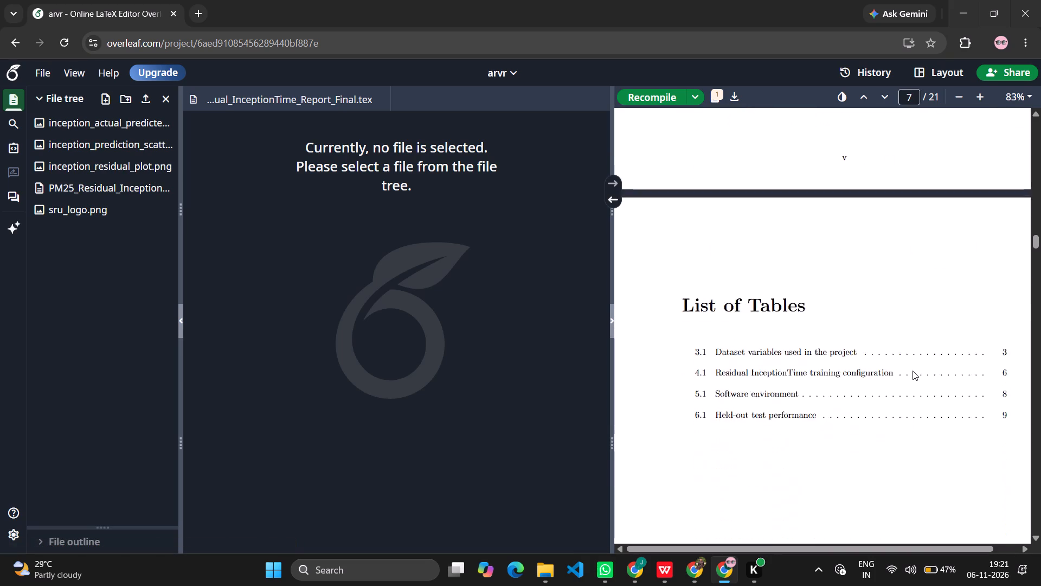
{"action": "scroll", "coordinate": [913, 371], "scroll_direction": "down", "scroll_amount": 4}
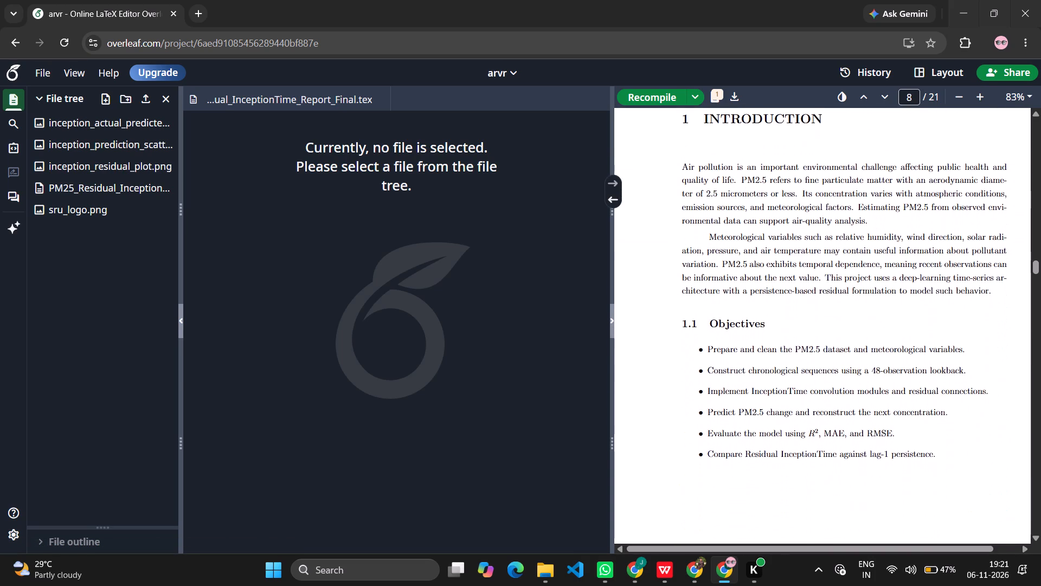
{"action": "scroll", "coordinate": [913, 371], "scroll_direction": "down", "scroll_amount": 5}
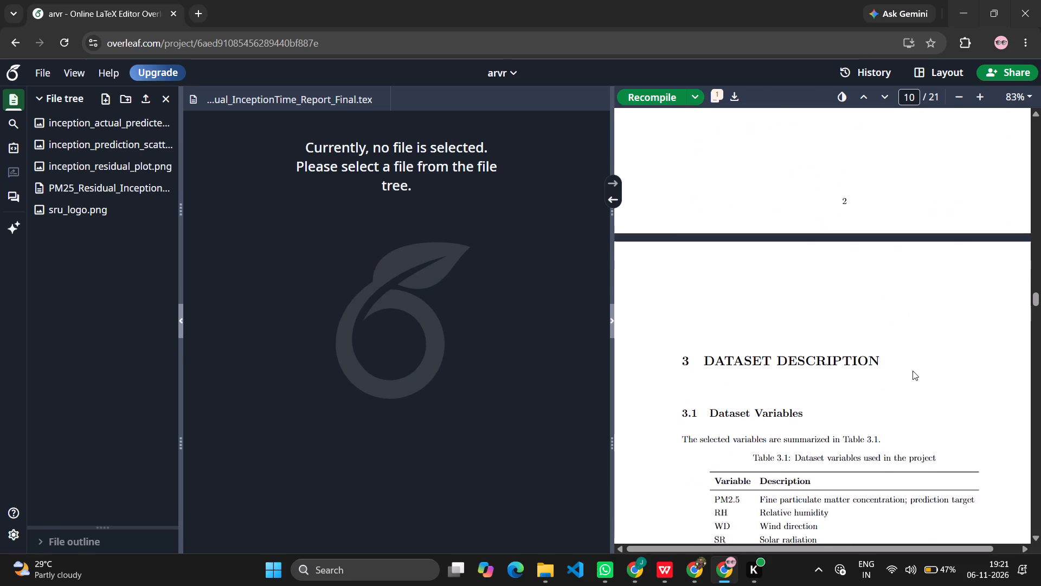
{"action": "scroll", "coordinate": [913, 371], "scroll_direction": "down", "scroll_amount": 3}
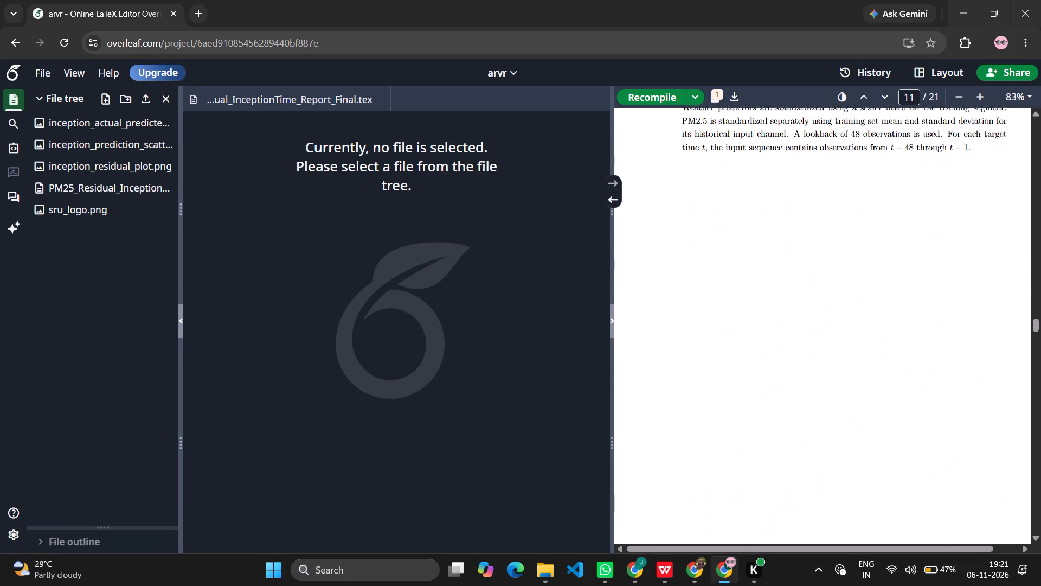
{"action": "scroll", "coordinate": [913, 371], "scroll_direction": "up", "scroll_amount": 1}
{"action": "scroll", "coordinate": [913, 371], "scroll_direction": "down", "scroll_amount": 2}
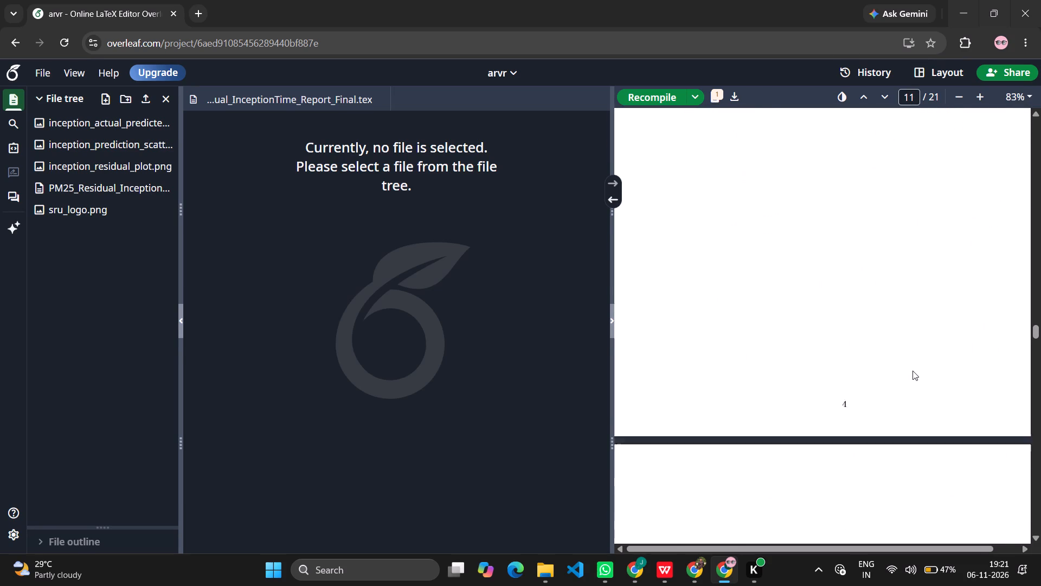
{"action": "scroll", "coordinate": [913, 371], "scroll_direction": "down", "scroll_amount": 3}
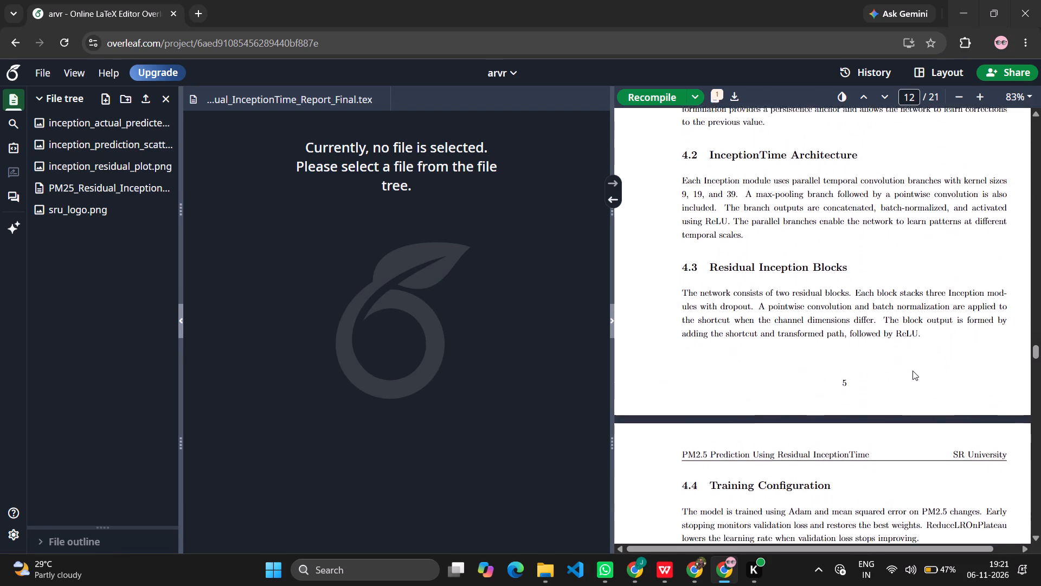
{"action": "scroll", "coordinate": [913, 371], "scroll_direction": "down", "scroll_amount": 4}
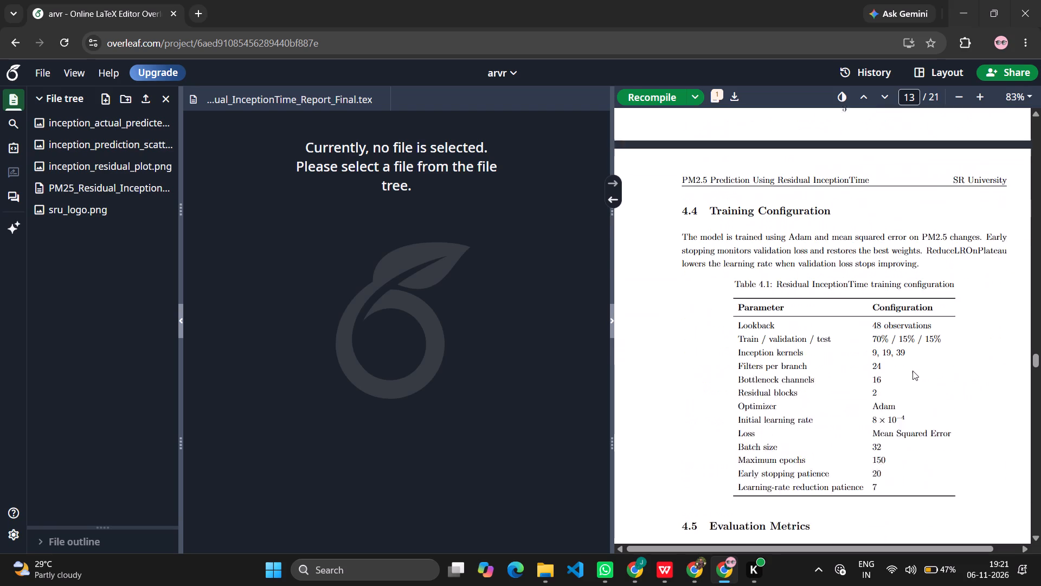
{"action": "scroll", "coordinate": [913, 371], "scroll_direction": "down", "scroll_amount": 4}
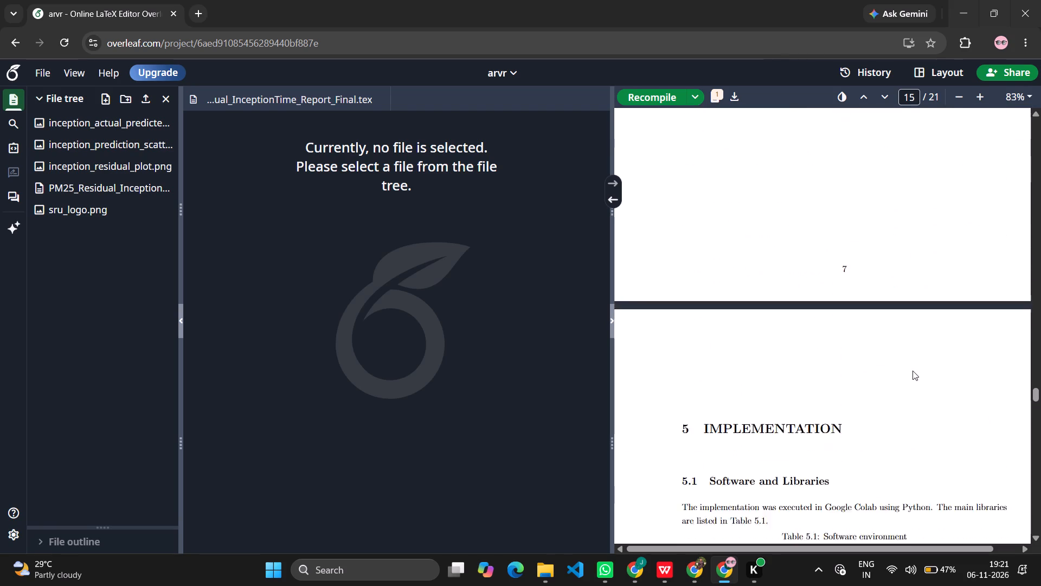
{"action": "scroll", "coordinate": [913, 371], "scroll_direction": "down", "scroll_amount": 3}
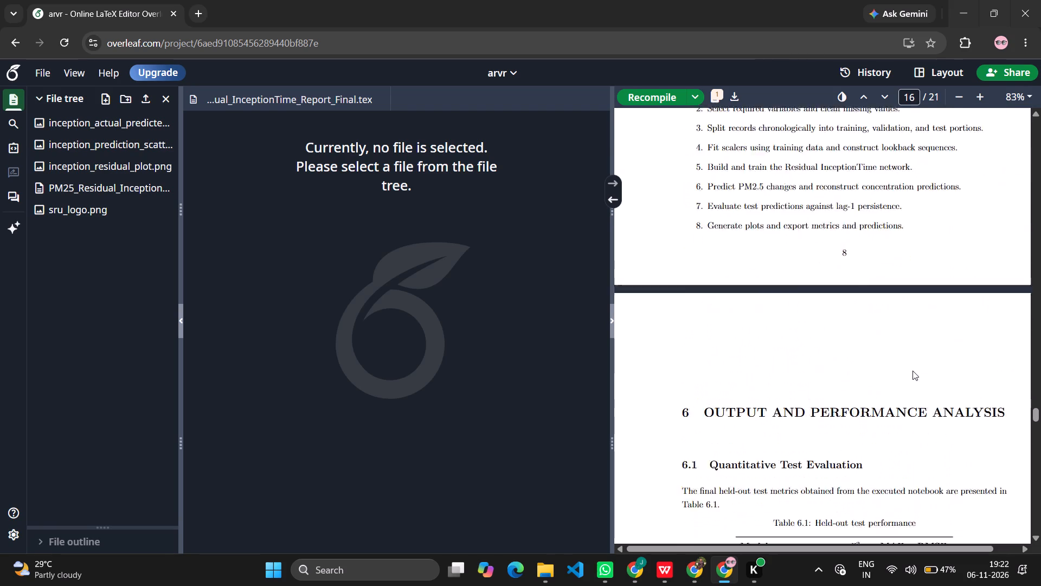
{"action": "scroll", "coordinate": [913, 371], "scroll_direction": "down", "scroll_amount": 1}
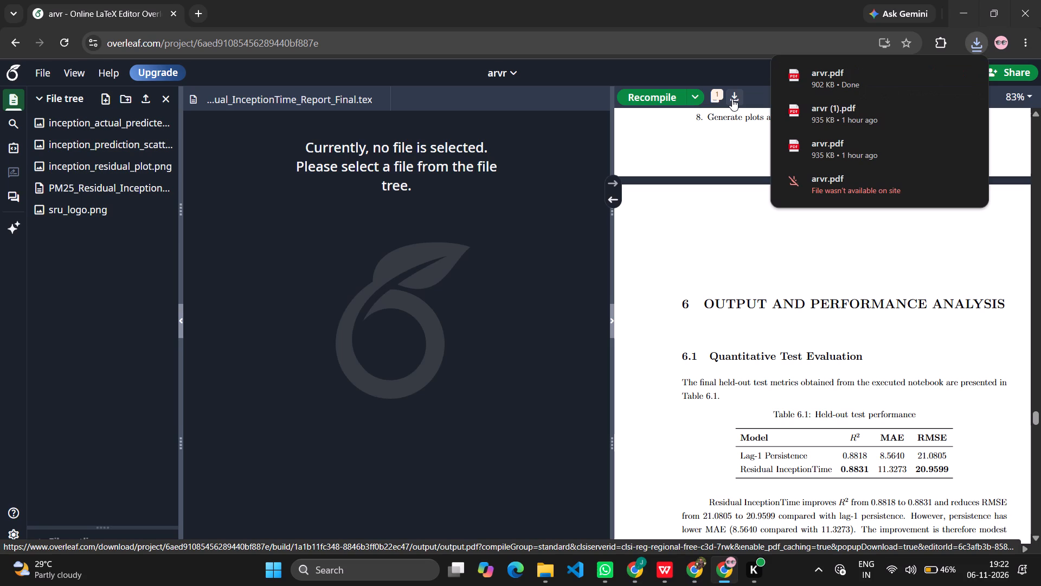
{"action": "left_click", "coordinate": [945, 76]}
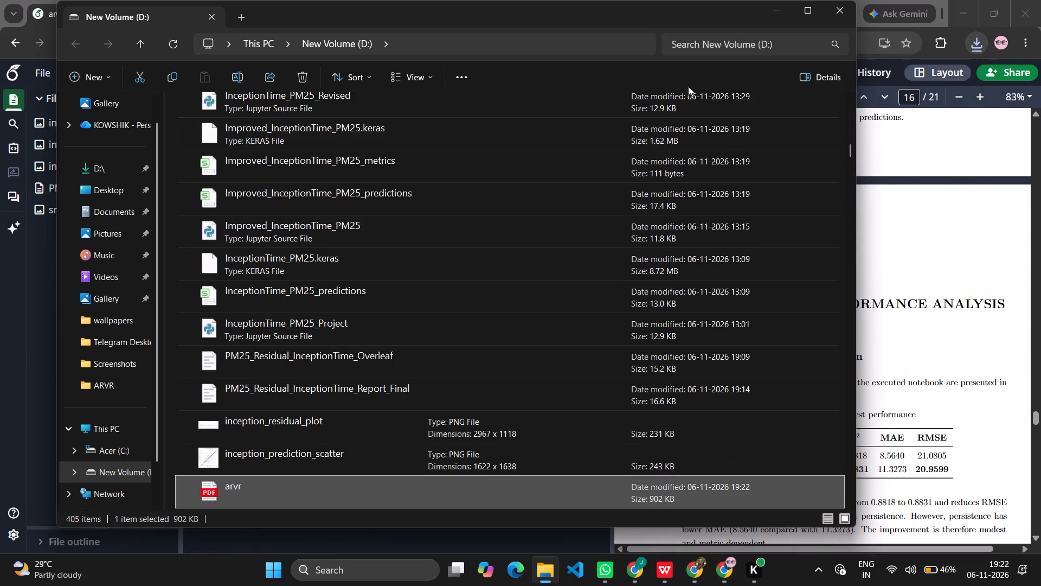
Open the downloaded arvr PDF in Word for this one time and dismiss the subscription sign-in window.
{"action": "right_click", "coordinate": [271, 487]}
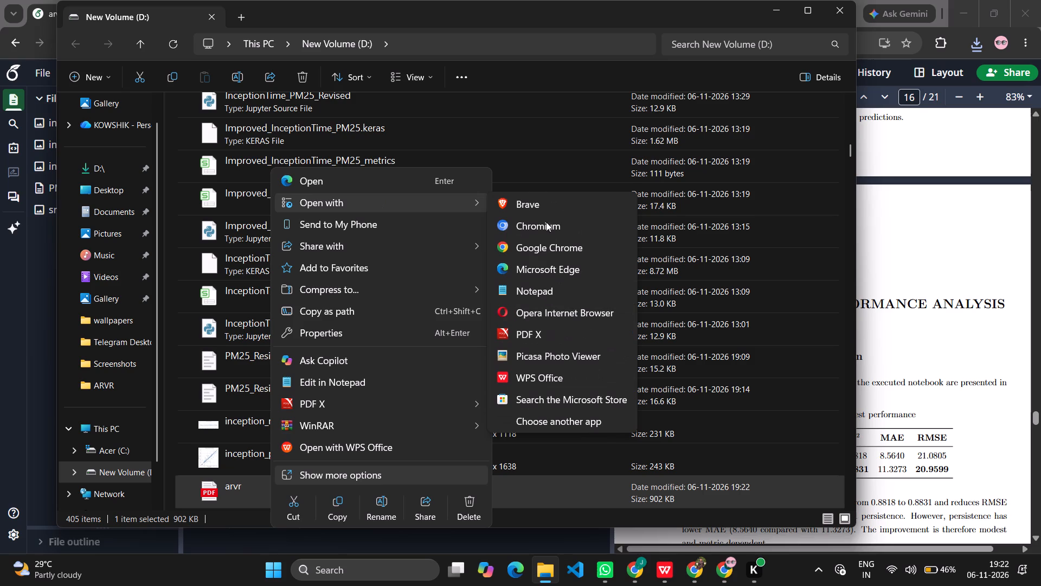
{"action": "scroll", "coordinate": [563, 371], "scroll_direction": "down", "scroll_amount": 1}
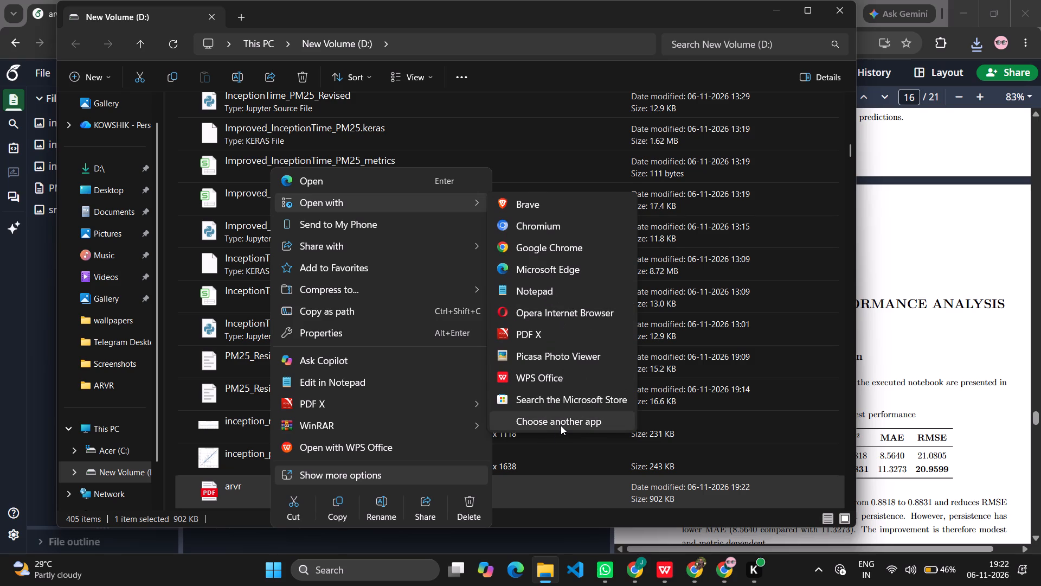
{"action": "left_click", "coordinate": [561, 425]}
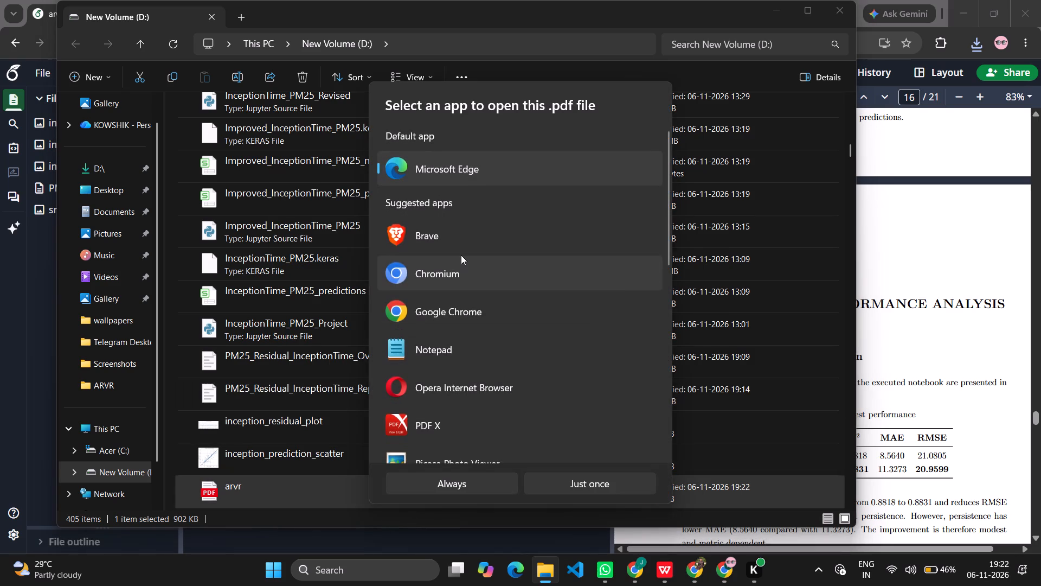
{"action": "scroll", "coordinate": [461, 255], "scroll_direction": "down", "scroll_amount": 5}
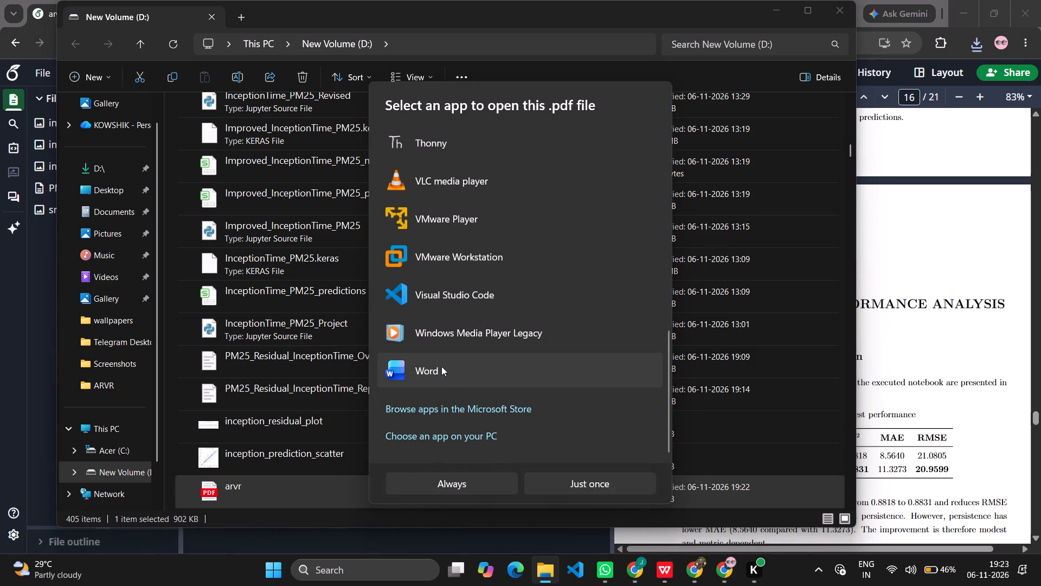
{"action": "left_click", "coordinate": [439, 365]}
{"action": "left_click", "coordinate": [594, 476]}
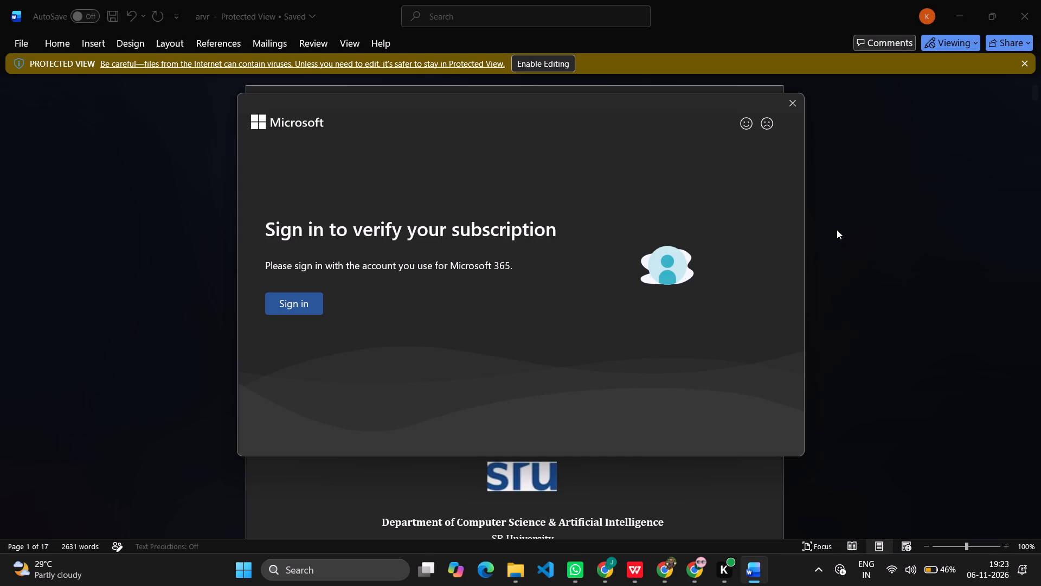
{"action": "left_click", "coordinate": [793, 103]}
Look through the Word conversion of the arvr report, from the cover page through the execution procedure and beyond.
{"action": "scroll", "coordinate": [632, 256], "scroll_direction": "down", "scroll_amount": 2}
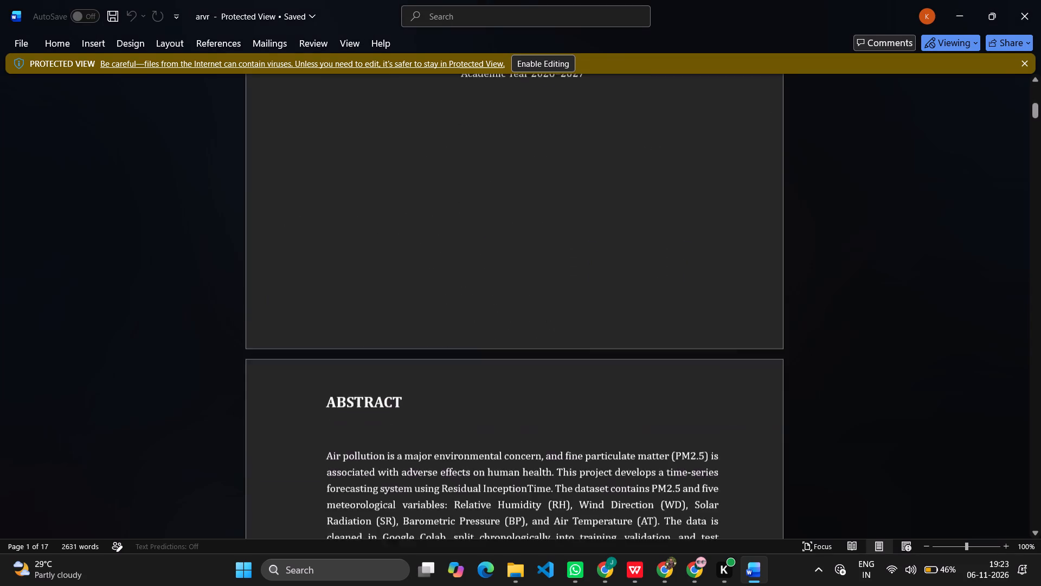
{"action": "scroll", "coordinate": [632, 256], "scroll_direction": "up", "scroll_amount": 4}
{"action": "scroll", "coordinate": [632, 256], "scroll_direction": "down", "scroll_amount": 4}
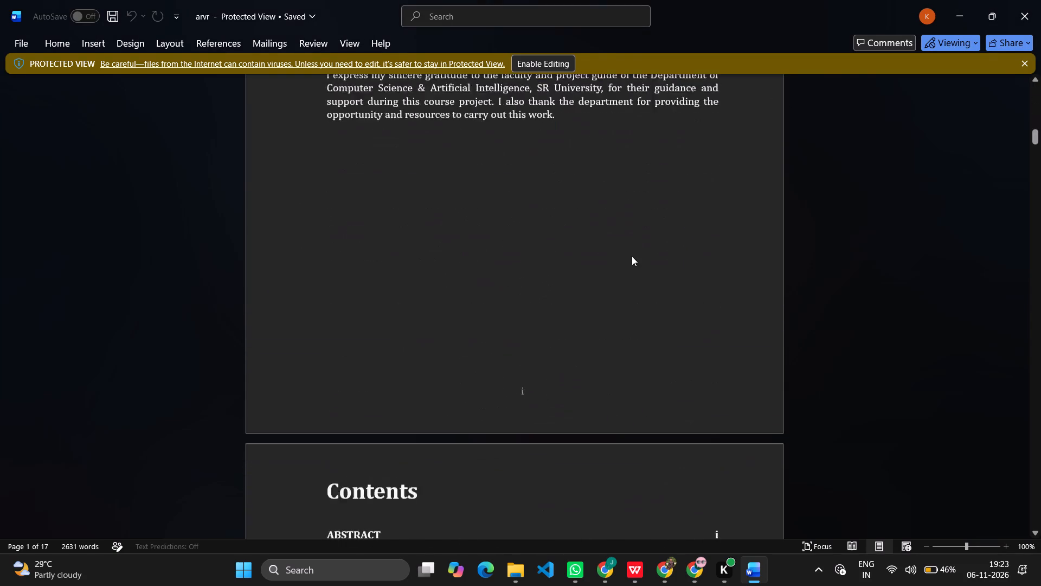
{"action": "scroll", "coordinate": [632, 256], "scroll_direction": "down", "scroll_amount": 5}
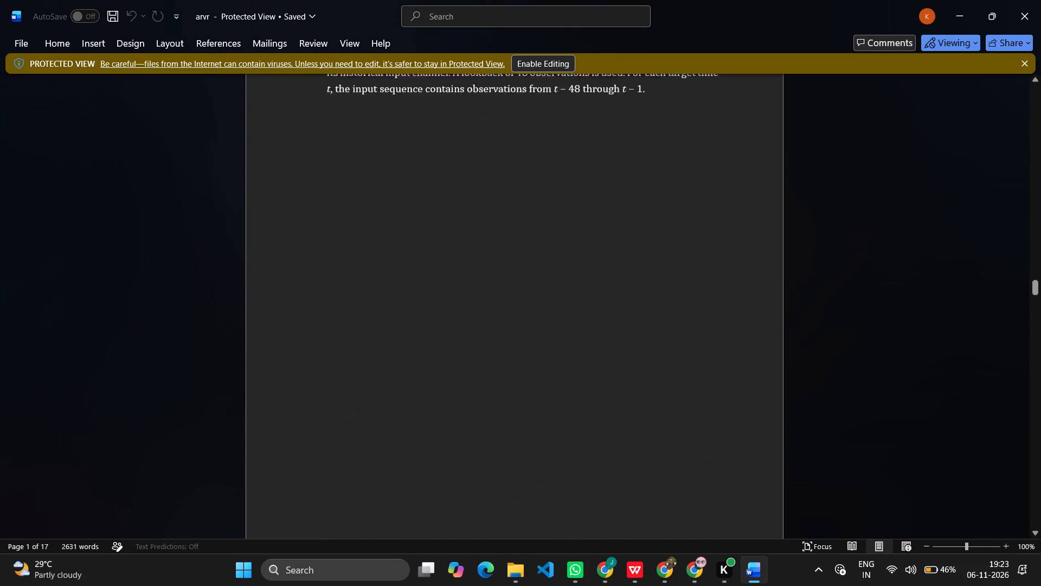
{"action": "scroll", "coordinate": [632, 256], "scroll_direction": "down", "scroll_amount": 3}
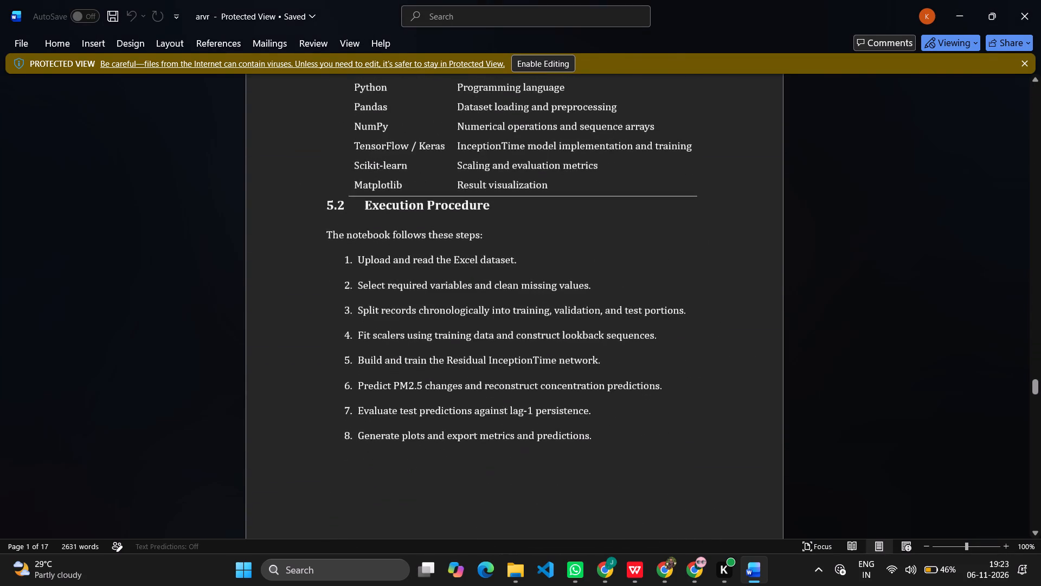
{"action": "scroll", "coordinate": [632, 256], "scroll_direction": "down", "scroll_amount": 13}
{"action": "scroll", "coordinate": [632, 256], "scroll_direction": "up", "scroll_amount": 12}
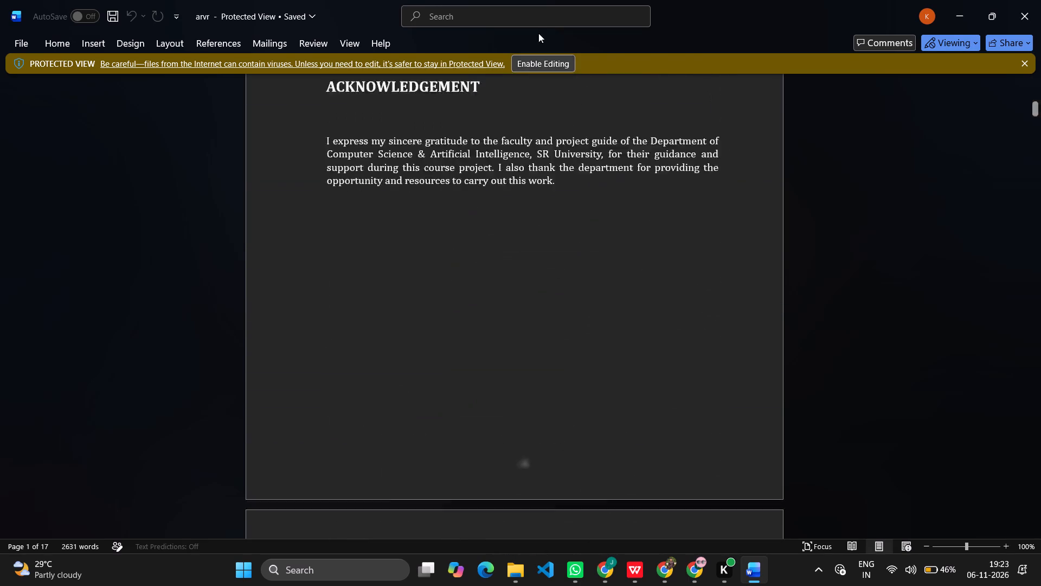
{"action": "scroll", "coordinate": [541, 40], "scroll_direction": "up", "scroll_amount": 2}
Enable editing and save the converted report as a Word document named ARVR_report_final on drive D.
{"action": "left_click", "coordinate": [561, 63]}
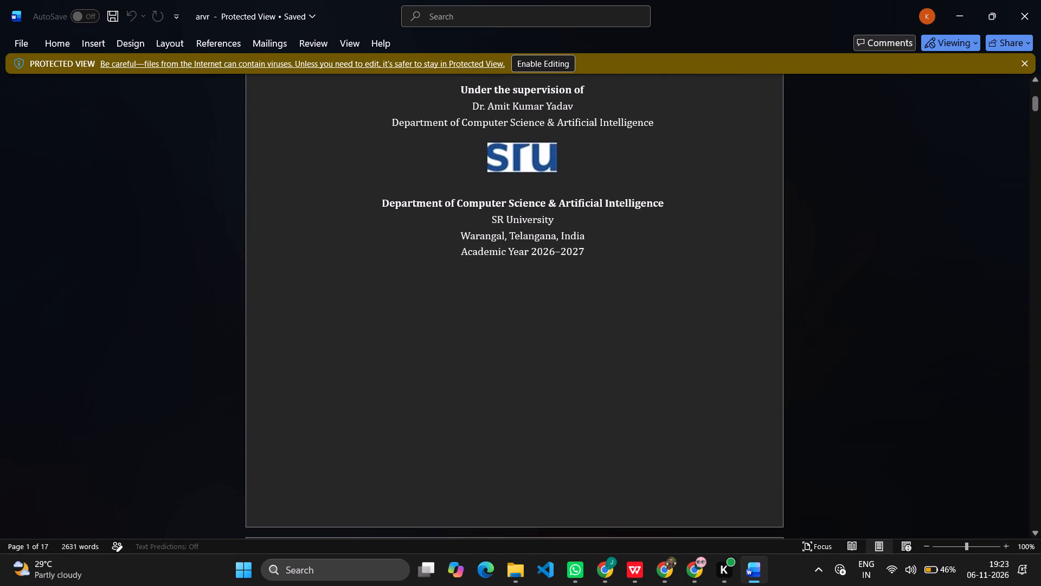
{"action": "left_click", "coordinate": [28, 42]}
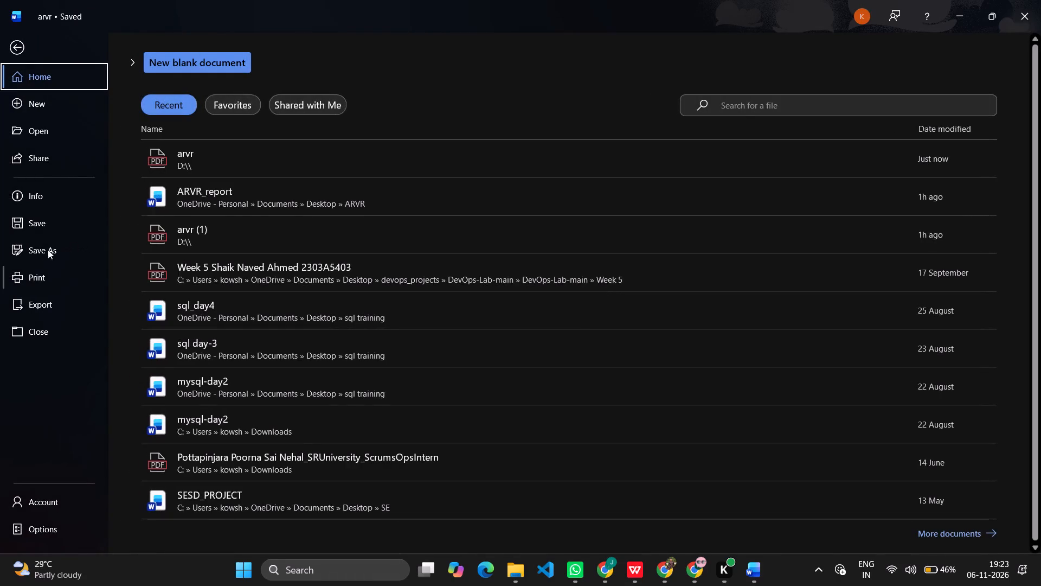
{"action": "left_click", "coordinate": [40, 251]}
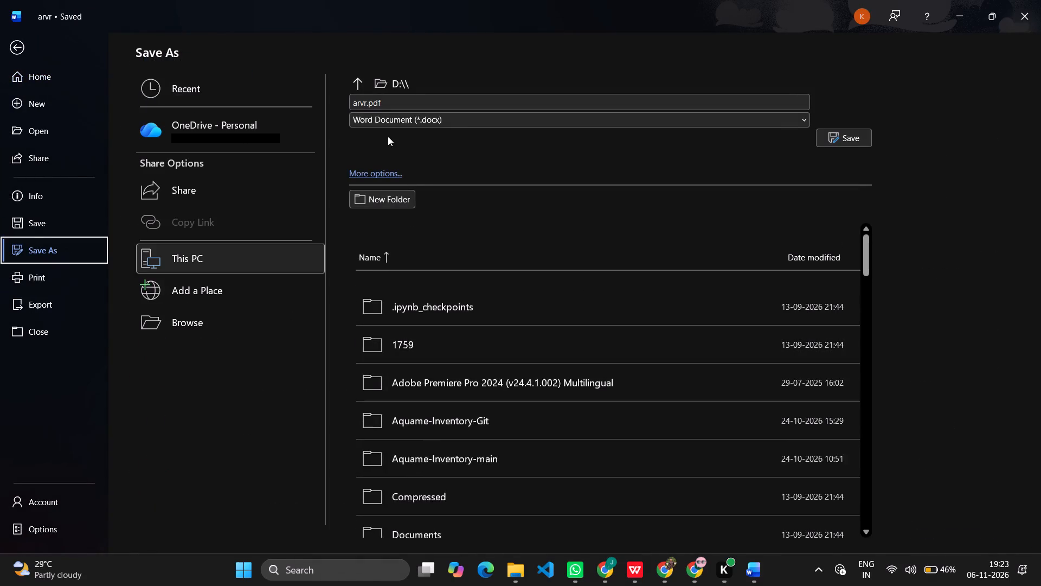
{"action": "left_click", "coordinate": [390, 105]}
{"action": "type", "text": "ARVR"}
{"action": "key", "text": "shift+underscore"}
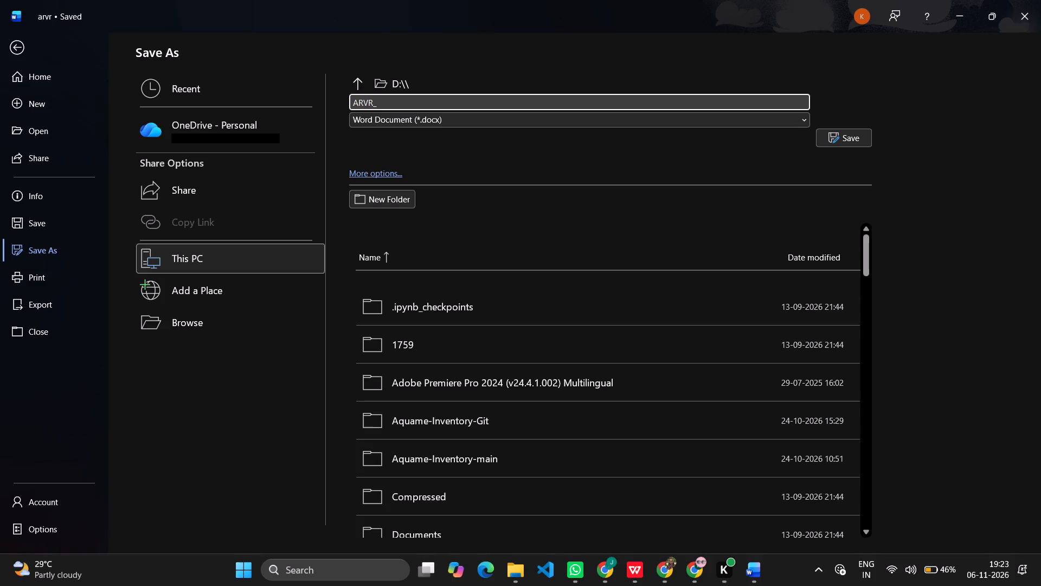
{"action": "type", "text": "report"}
{"action": "key", "text": "space"}
{"action": "key", "text": "BackSpace"}
{"action": "key", "text": "shift+underscore"}
{"action": "key", "text": "f"}
{"action": "type", "text": "inal"}
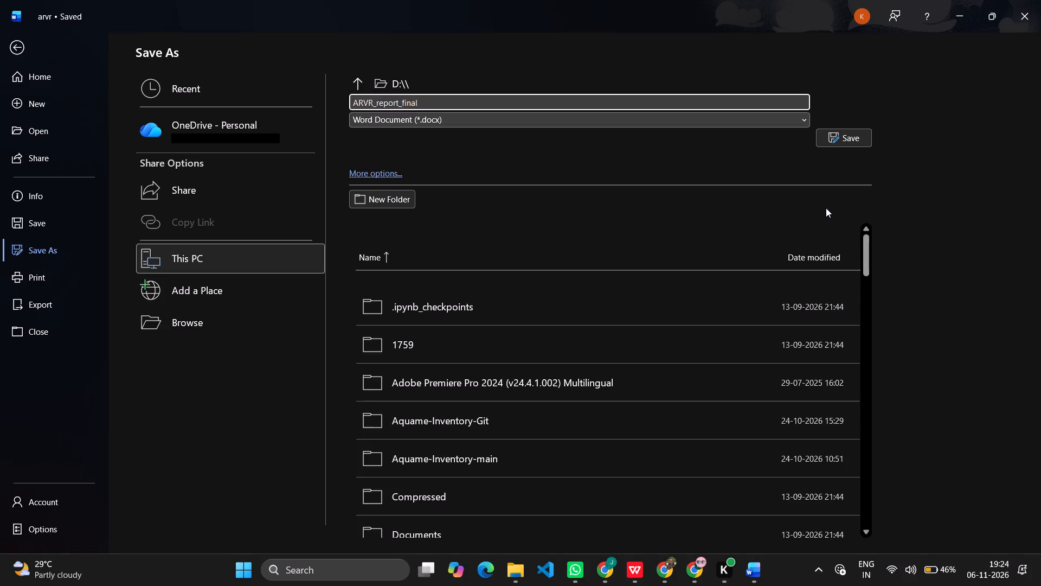
{"action": "left_click", "coordinate": [839, 133]}
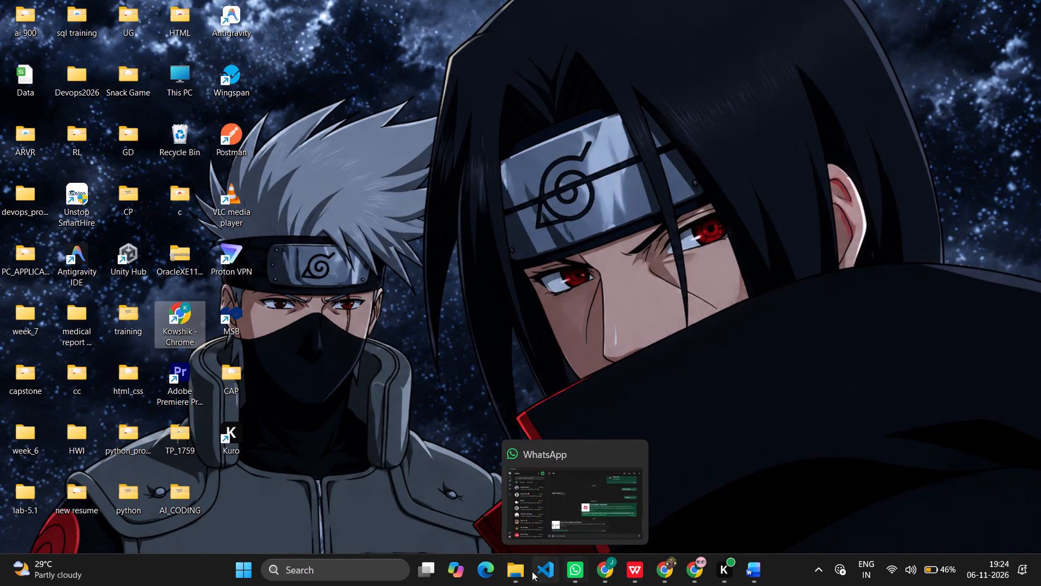
Switch to File Explorer, refresh the D: folder listing, and open the saved ARVR_report_final document.
{"action": "left_click", "coordinate": [511, 572]}
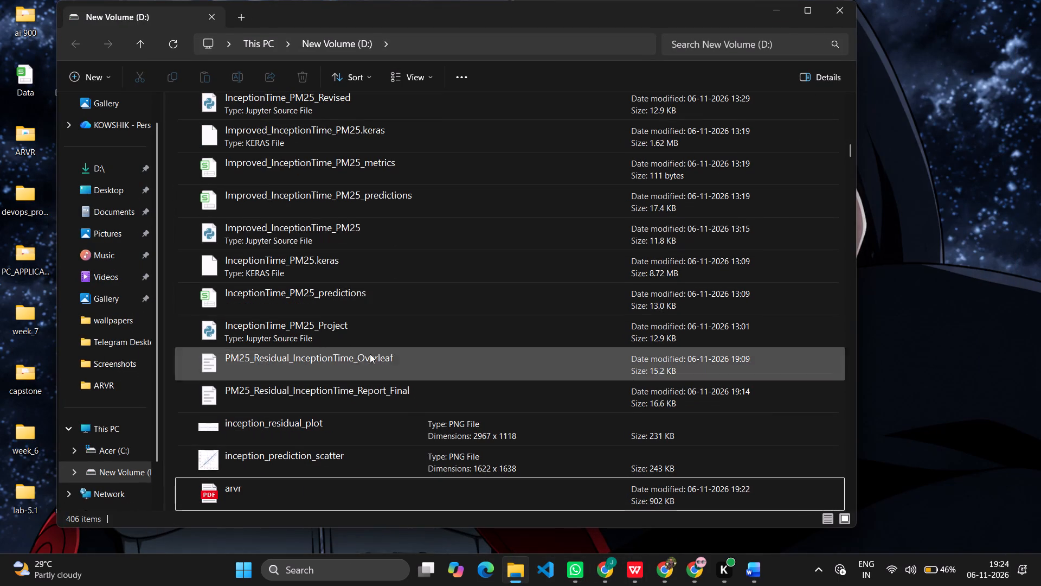
{"action": "scroll", "coordinate": [377, 259], "scroll_direction": "up", "scroll_amount": 13}
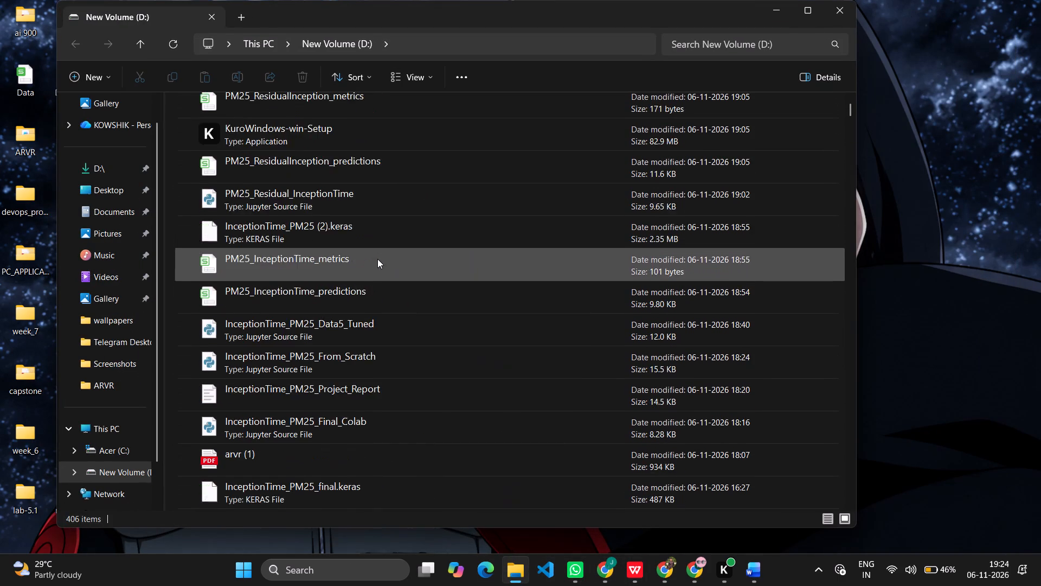
{"action": "left_click", "coordinate": [133, 174]}
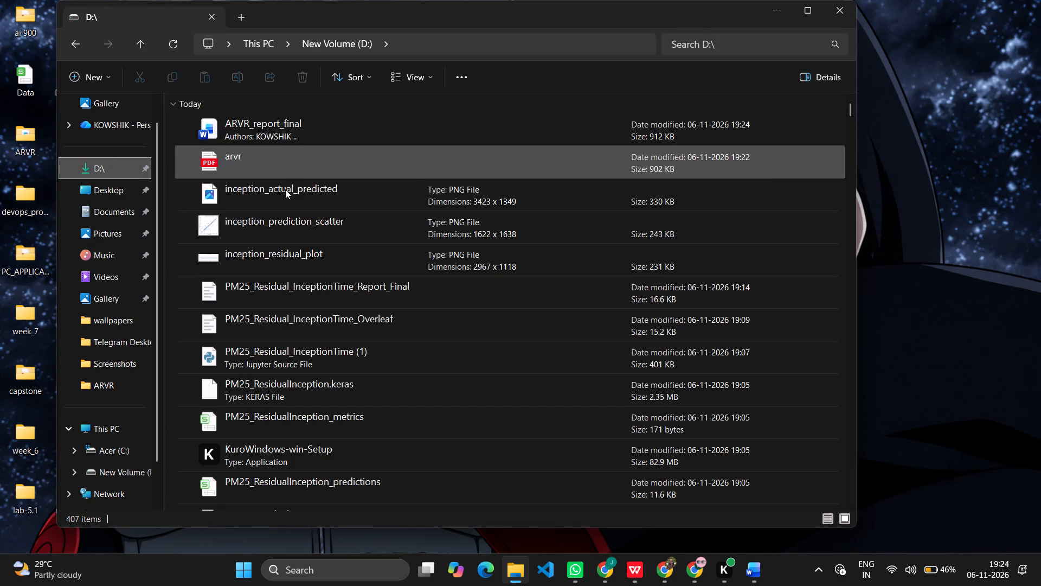
{"action": "double_click", "coordinate": [287, 128]}
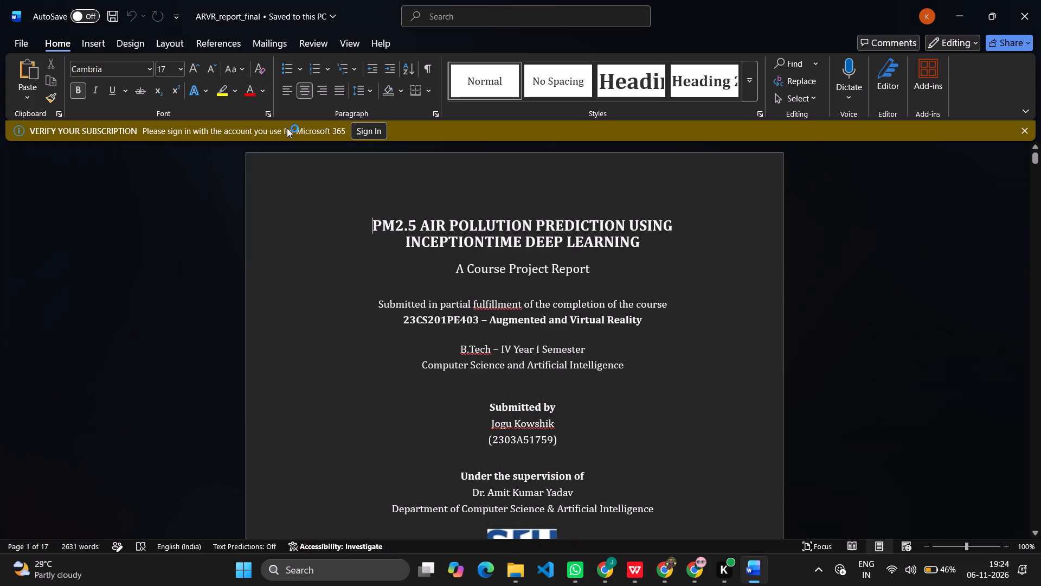
Check the ARVR_report_final document from the cover page through the evaluation metric equations, and close it.
{"action": "scroll", "coordinate": [466, 262], "scroll_direction": "down", "scroll_amount": 1}
{"action": "scroll", "coordinate": [466, 262], "scroll_direction": "right", "scroll_amount": 2}
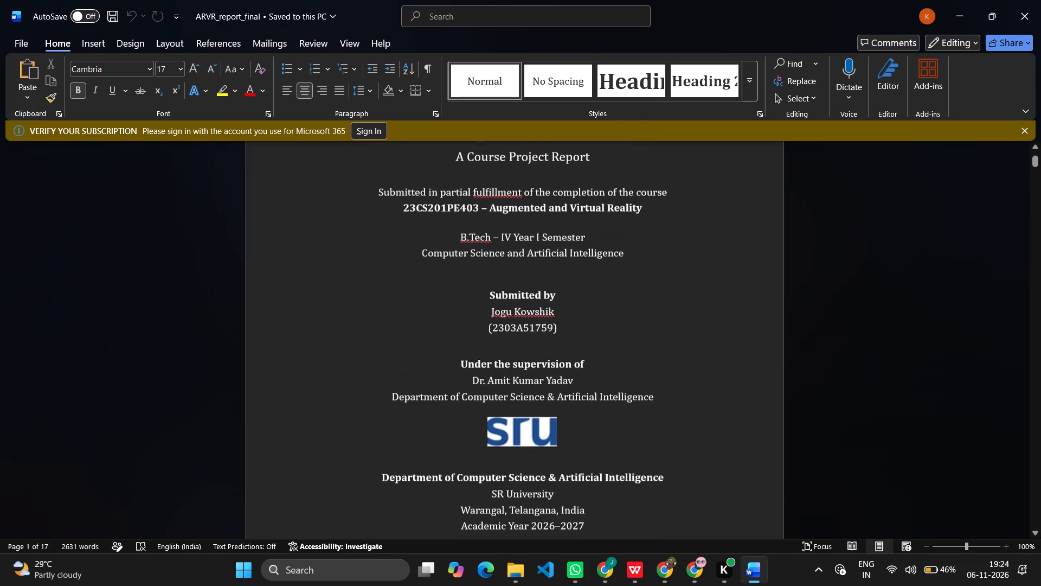
{"action": "scroll", "coordinate": [466, 262], "scroll_direction": "right", "scroll_amount": 2}
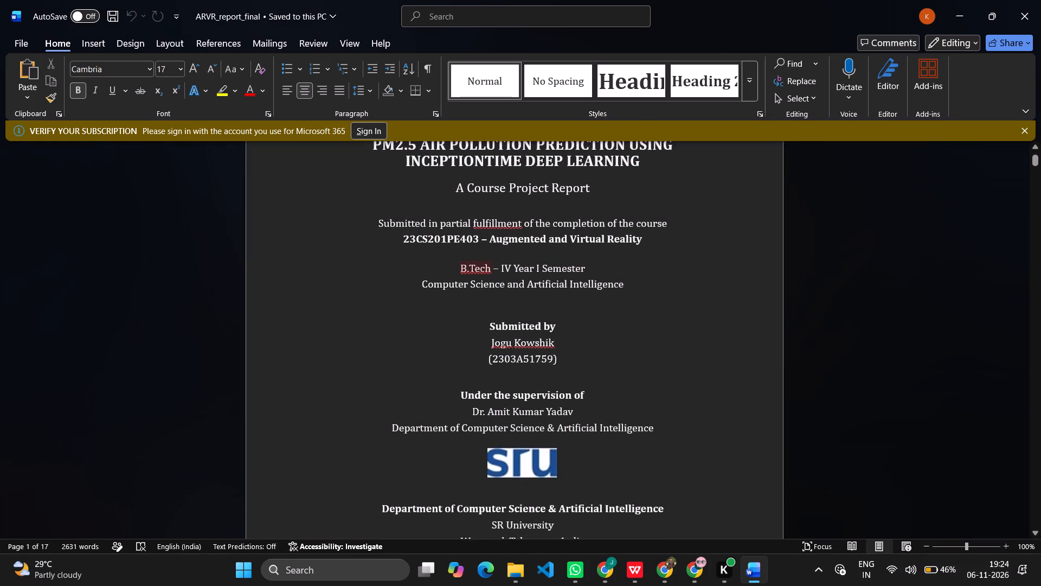
{"action": "scroll", "coordinate": [466, 262], "scroll_direction": "right", "scroll_amount": 1}
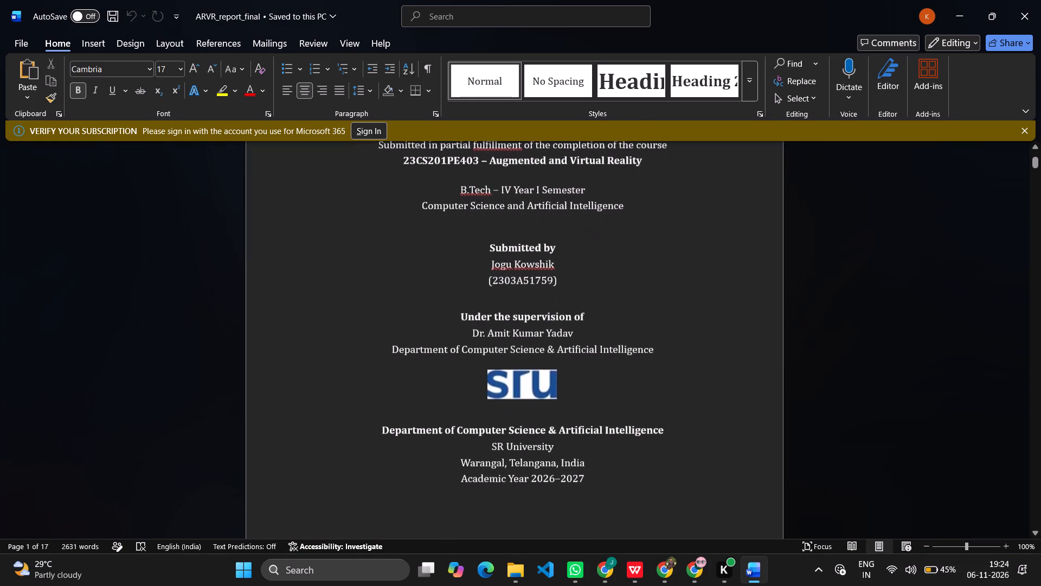
{"action": "scroll", "coordinate": [466, 262], "scroll_direction": "right", "scroll_amount": 1}
{"action": "scroll", "coordinate": [466, 262], "scroll_direction": "down", "scroll_amount": 5}
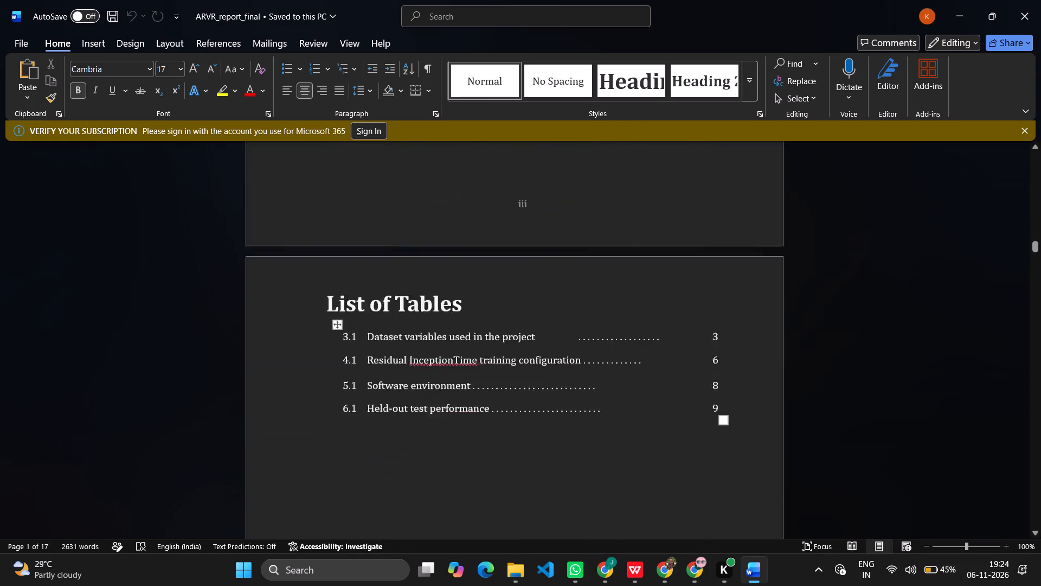
{"action": "scroll", "coordinate": [466, 262], "scroll_direction": "down", "scroll_amount": 1}
{"action": "scroll", "coordinate": [466, 262], "scroll_direction": "right", "scroll_amount": 1}
{"action": "scroll", "coordinate": [466, 262], "scroll_direction": "up", "scroll_amount": 2}
{"action": "scroll", "coordinate": [466, 262], "scroll_direction": "right", "scroll_amount": 1}
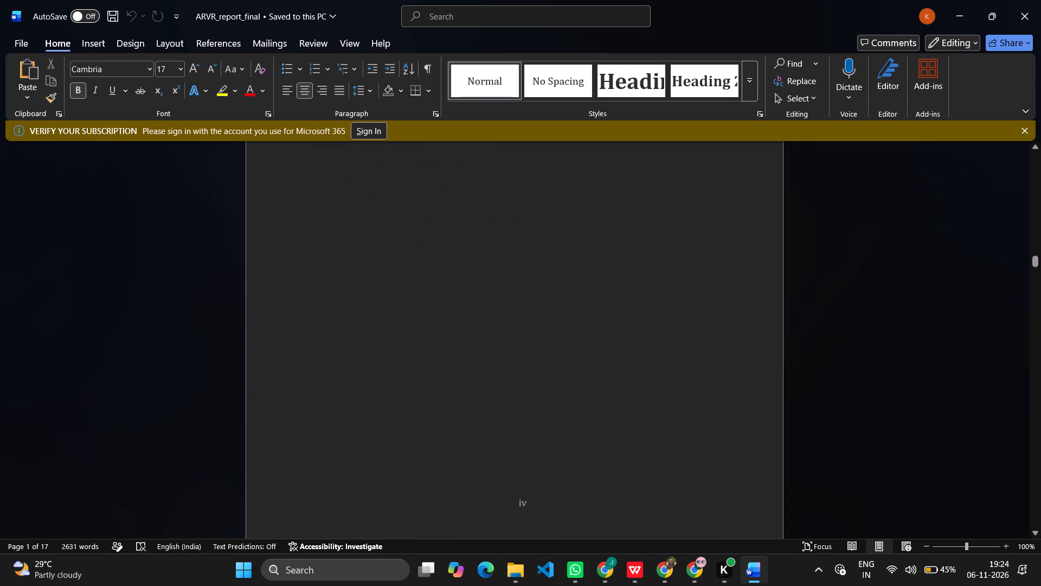
{"action": "scroll", "coordinate": [466, 262], "scroll_direction": "right", "scroll_amount": 1}
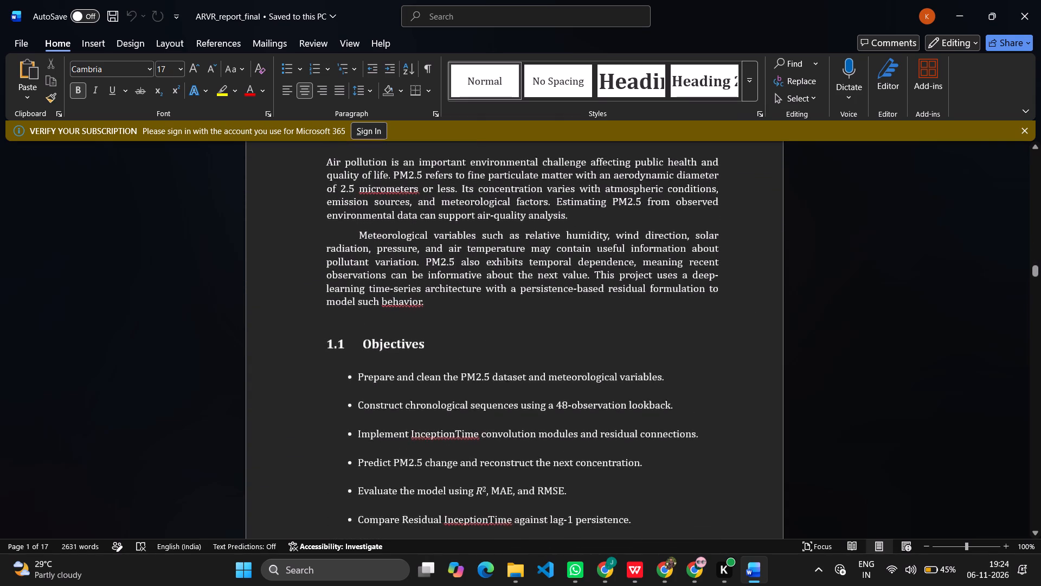
{"action": "scroll", "coordinate": [466, 262], "scroll_direction": "right", "scroll_amount": 1}
{"action": "scroll", "coordinate": [466, 262], "scroll_direction": "down", "scroll_amount": 1}
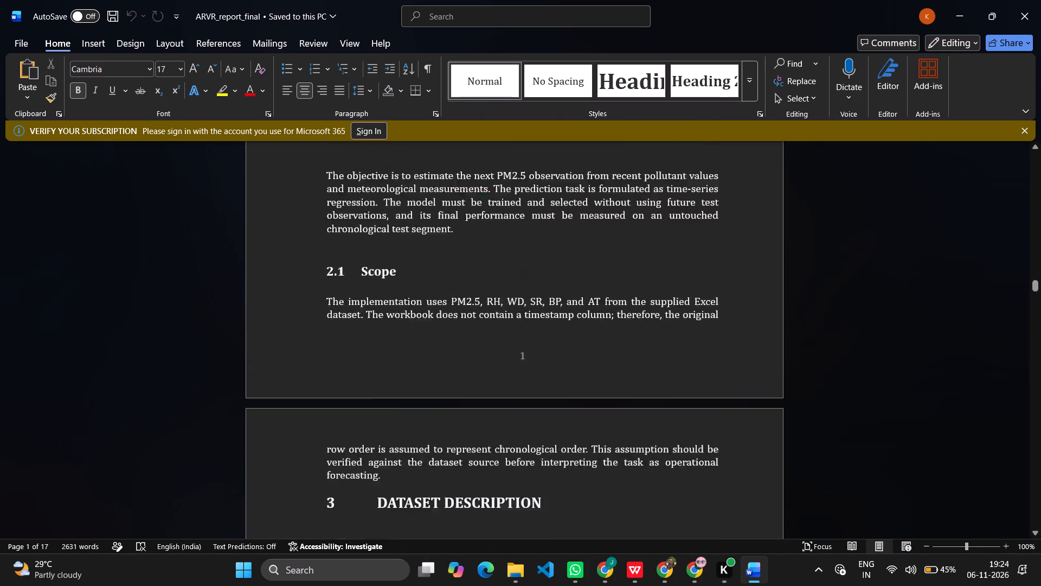
{"action": "scroll", "coordinate": [466, 262], "scroll_direction": "down", "scroll_amount": 3}
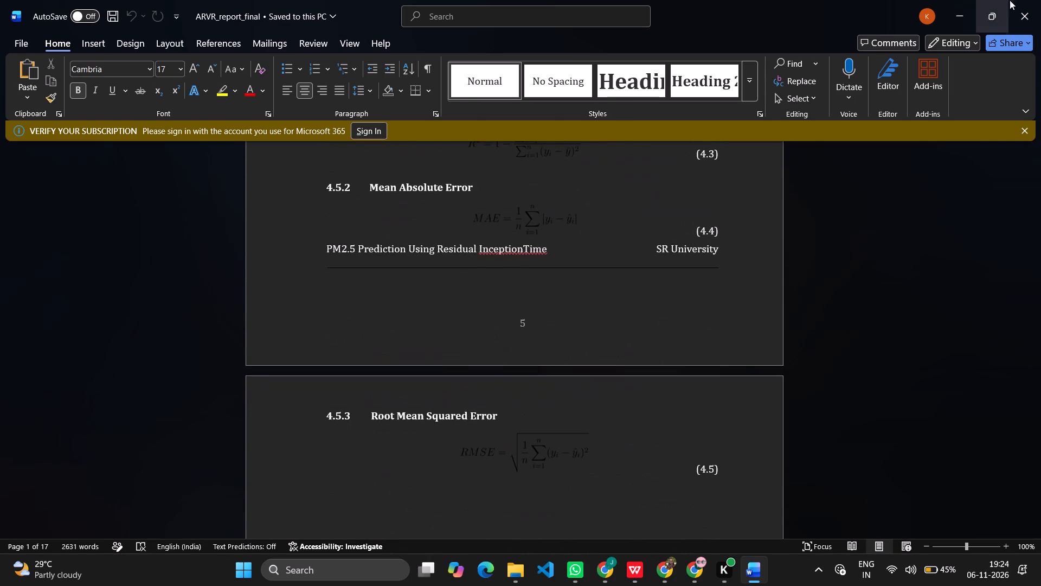
{"action": "left_click", "coordinate": [1040, 3]}
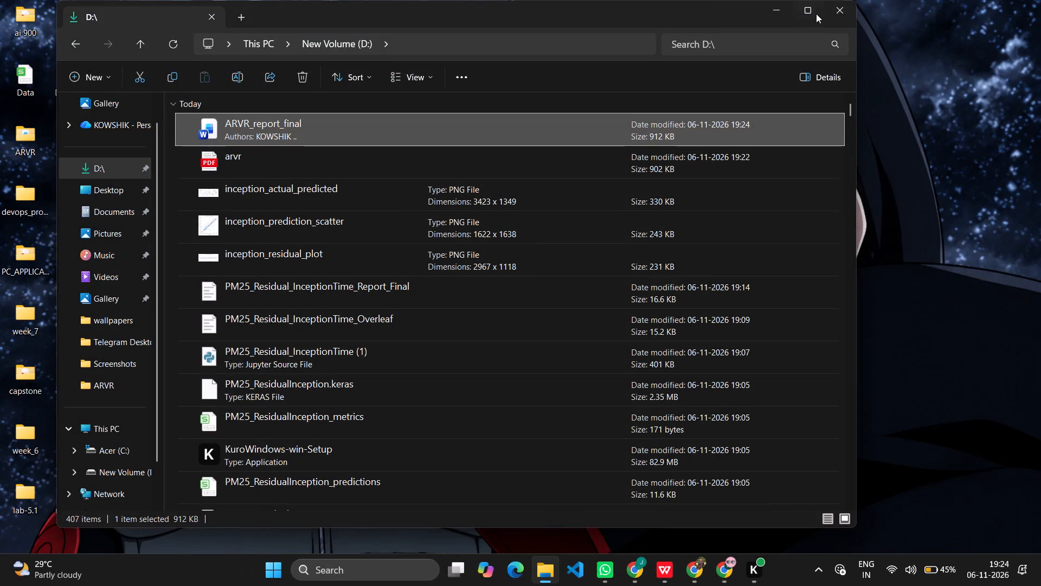
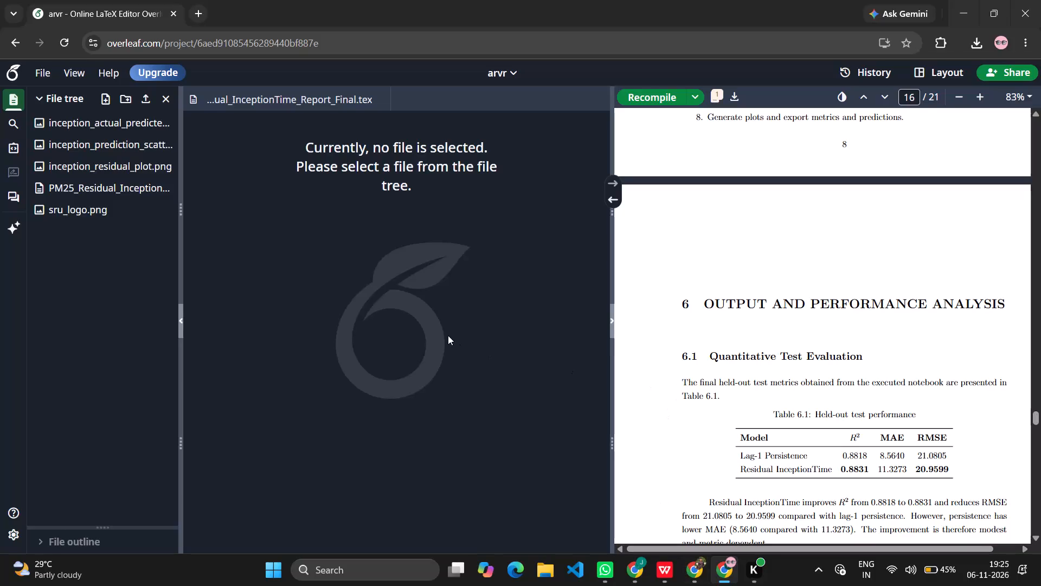
Review the compiled report preview from the Output and Performance Analysis section to Results and Discussion.
{"action": "scroll", "coordinate": [448, 335], "scroll_direction": "down", "scroll_amount": 3}
{"action": "scroll", "coordinate": [448, 335], "scroll_direction": "up", "scroll_amount": 3}
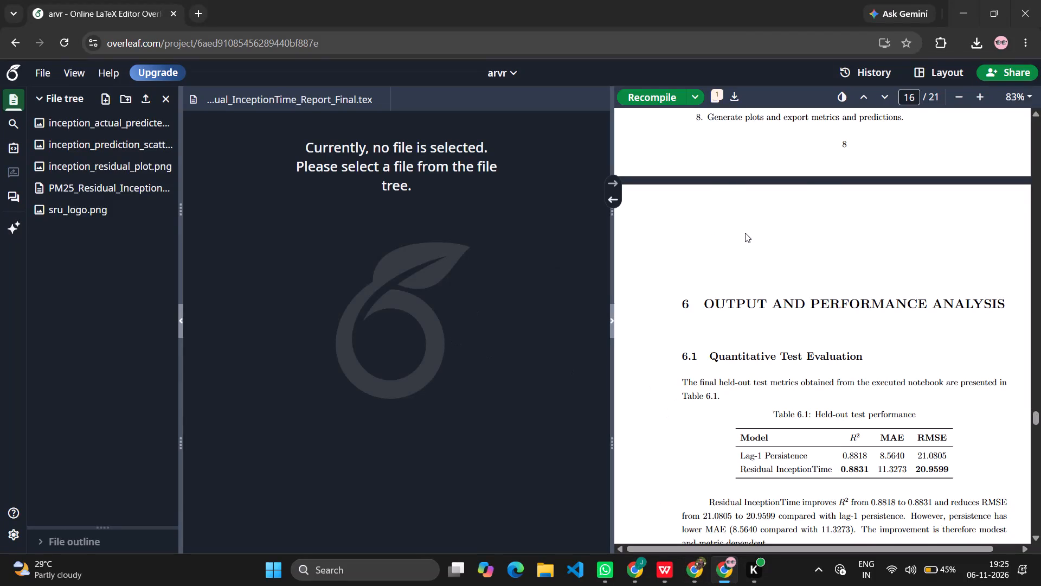
{"action": "scroll", "coordinate": [745, 233], "scroll_direction": "down", "scroll_amount": 7}
{"action": "scroll", "coordinate": [745, 233], "scroll_direction": "up", "scroll_amount": 4}
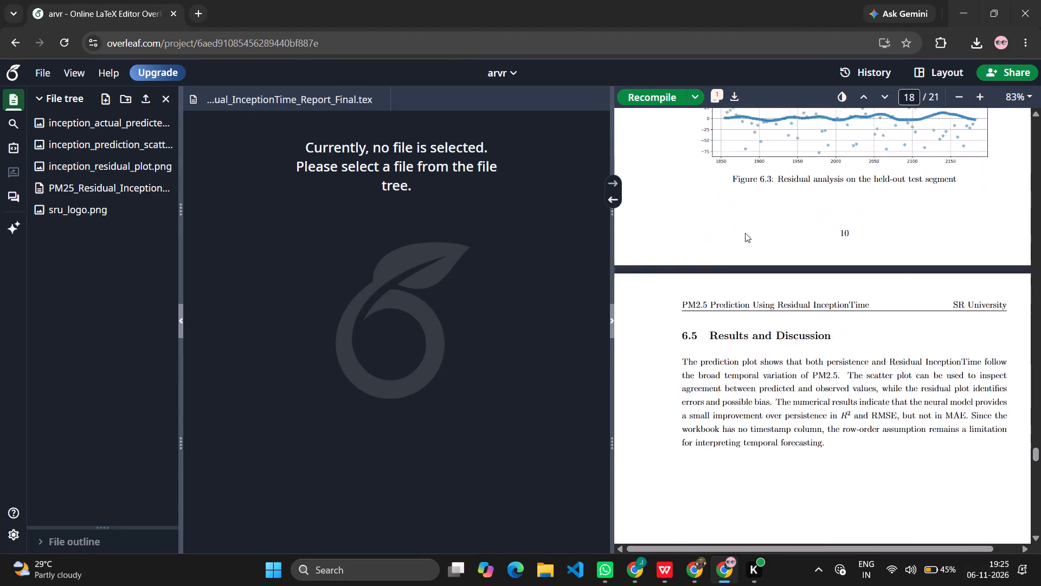
{"action": "scroll", "coordinate": [745, 233], "scroll_direction": "right", "scroll_amount": 1}
{"action": "scroll", "coordinate": [745, 233], "scroll_direction": "up", "scroll_amount": 1}
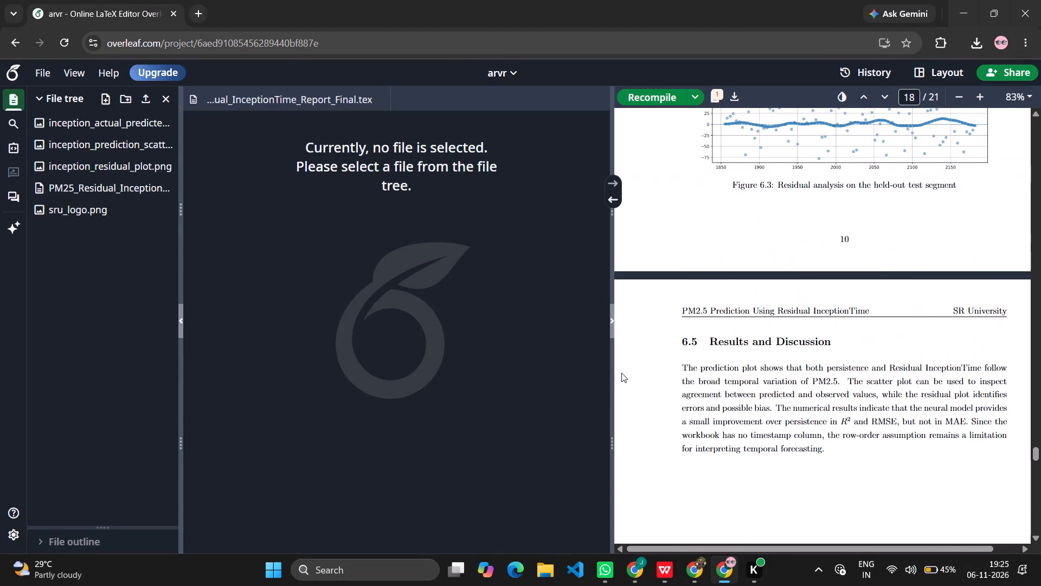
Switch to File Explorer and copy the ARVR_report_final Word document from the recent files.
{"action": "left_click", "coordinate": [541, 566]}
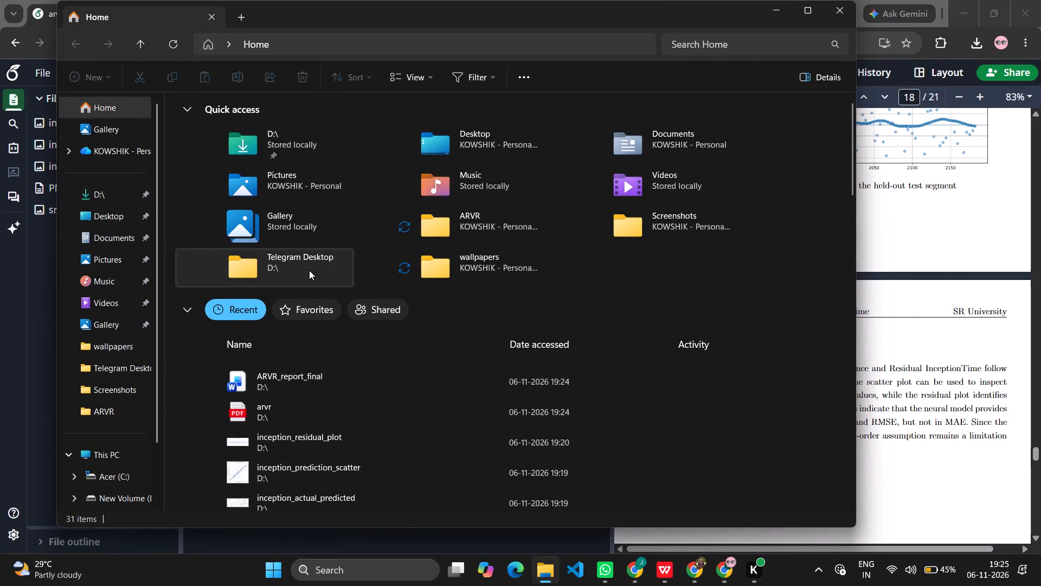
{"action": "left_click", "coordinate": [357, 383]}
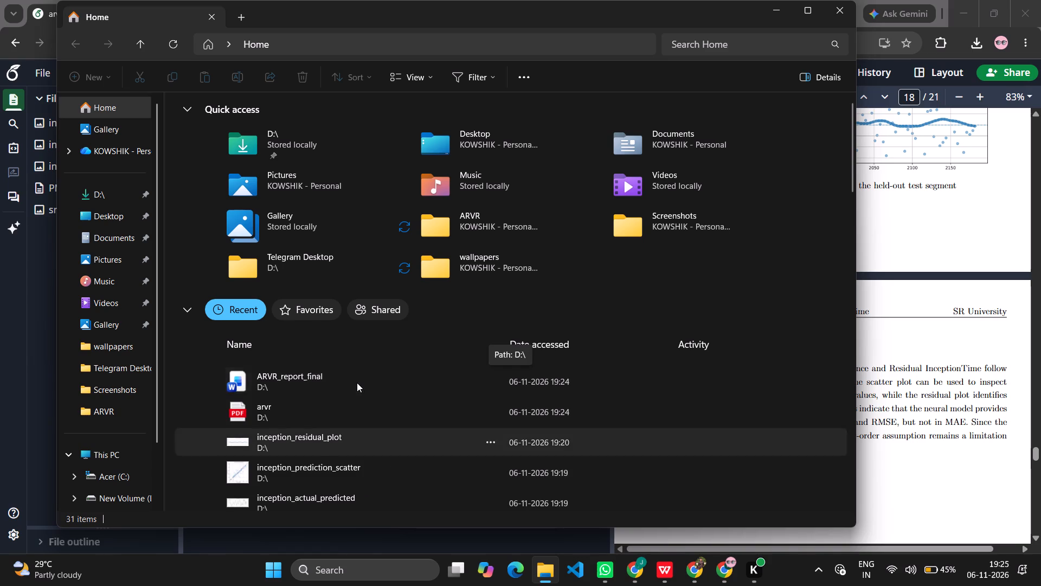
{"action": "left_click", "coordinate": [163, 78]}
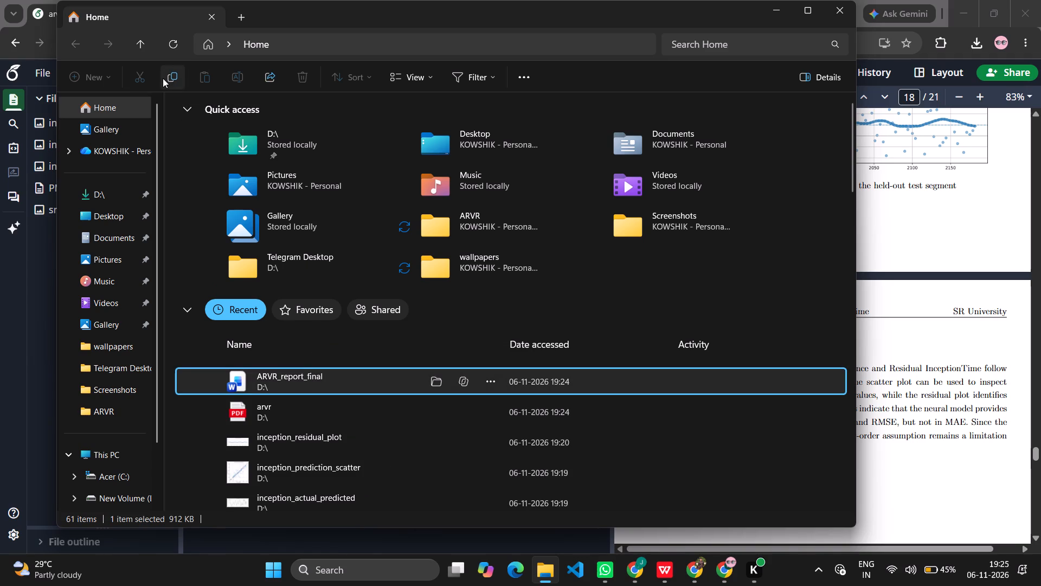
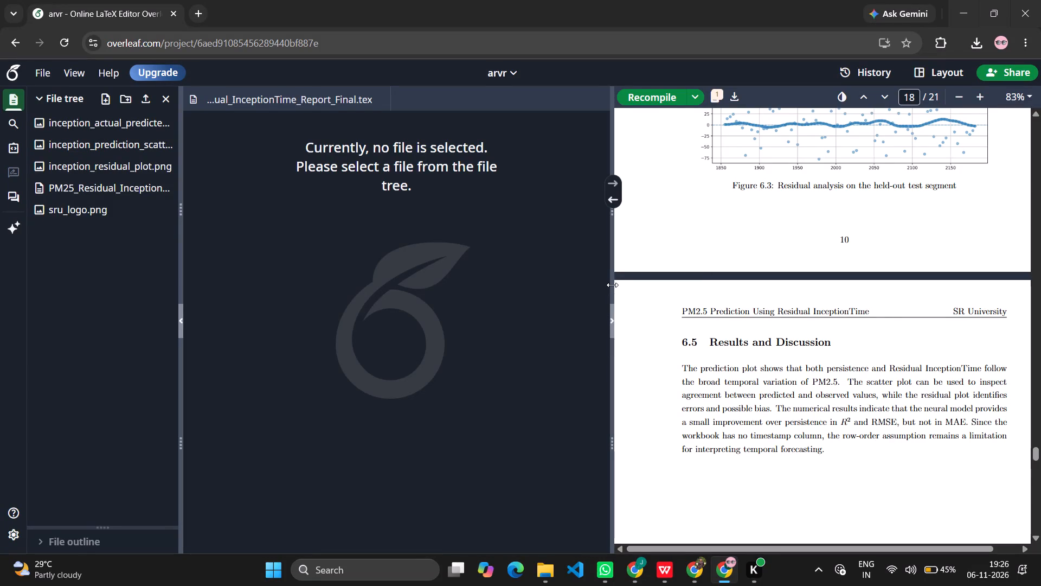
Widen the compiled PDF preview beside the empty editor so the report pages fit across their full width.
{"action": "left_click_drag", "start_coordinate": [612, 285], "coordinate": [549, 285]}
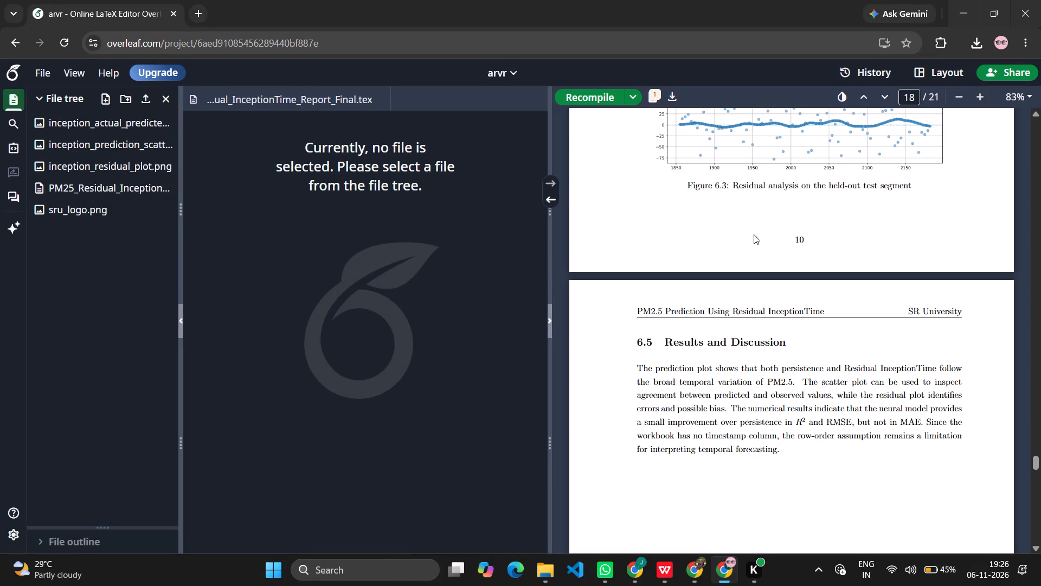
Review the compiled report from the Output and Performance Analysis chapter through References to the final Project Files page.
{"action": "scroll", "coordinate": [760, 245], "scroll_direction": "up", "scroll_amount": 7}
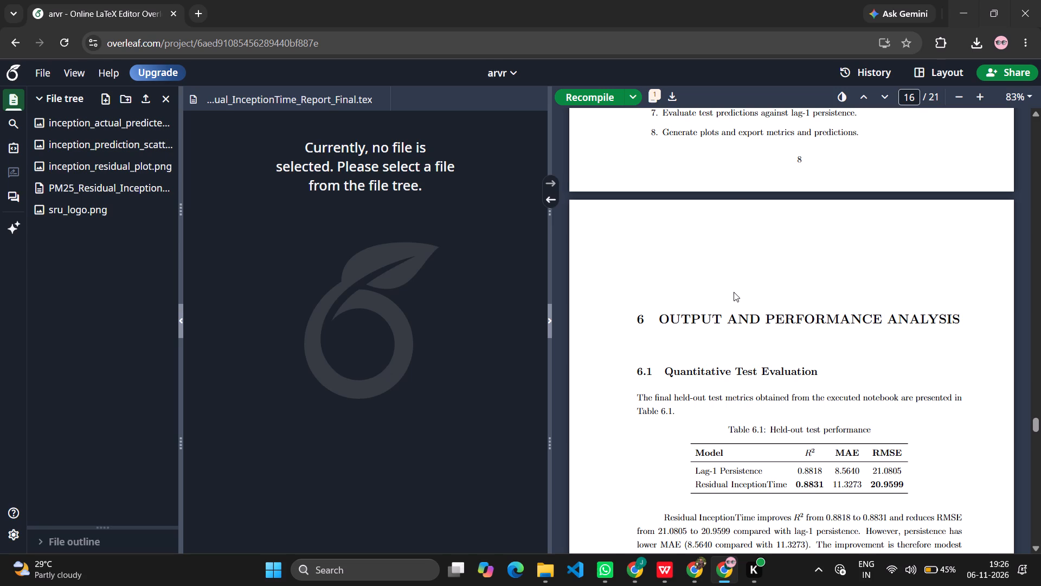
{"action": "scroll", "coordinate": [734, 292], "scroll_direction": "down", "scroll_amount": 3}
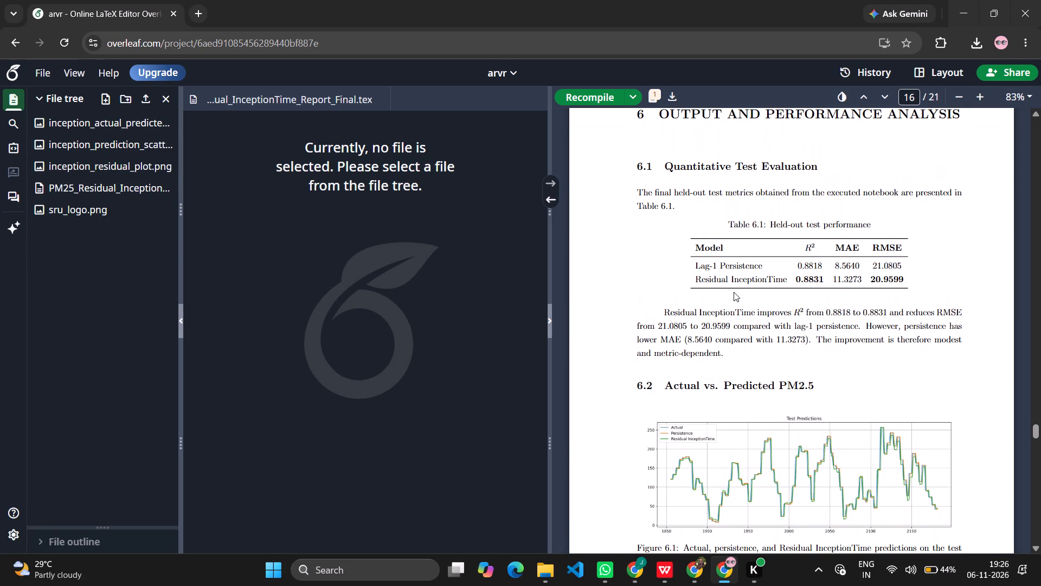
{"action": "scroll", "coordinate": [734, 292], "scroll_direction": "down", "scroll_amount": 1}
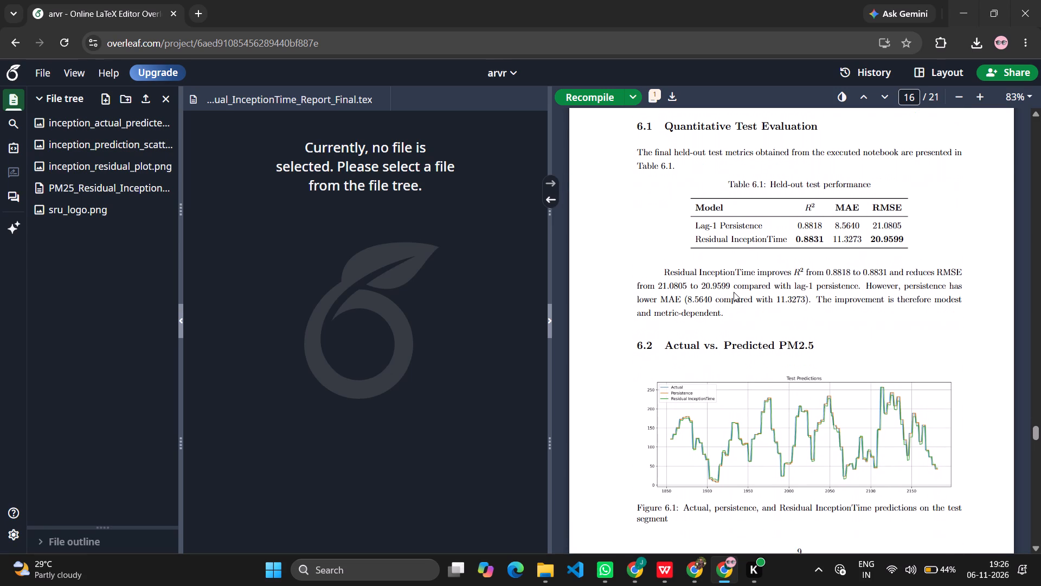
{"action": "scroll", "coordinate": [734, 292], "scroll_direction": "down", "scroll_amount": 1}
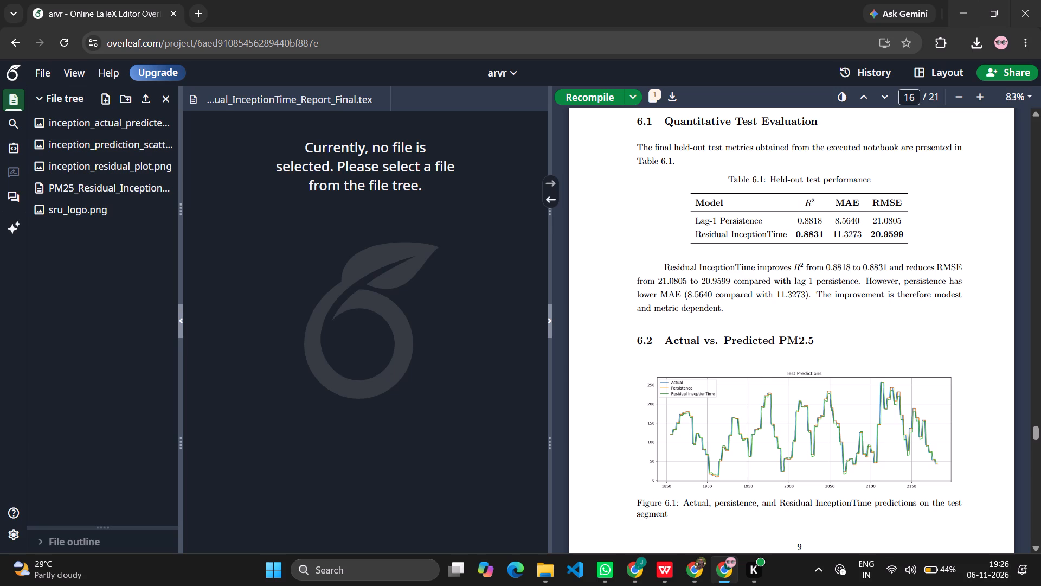
{"action": "scroll", "coordinate": [734, 292], "scroll_direction": "up", "scroll_amount": 3}
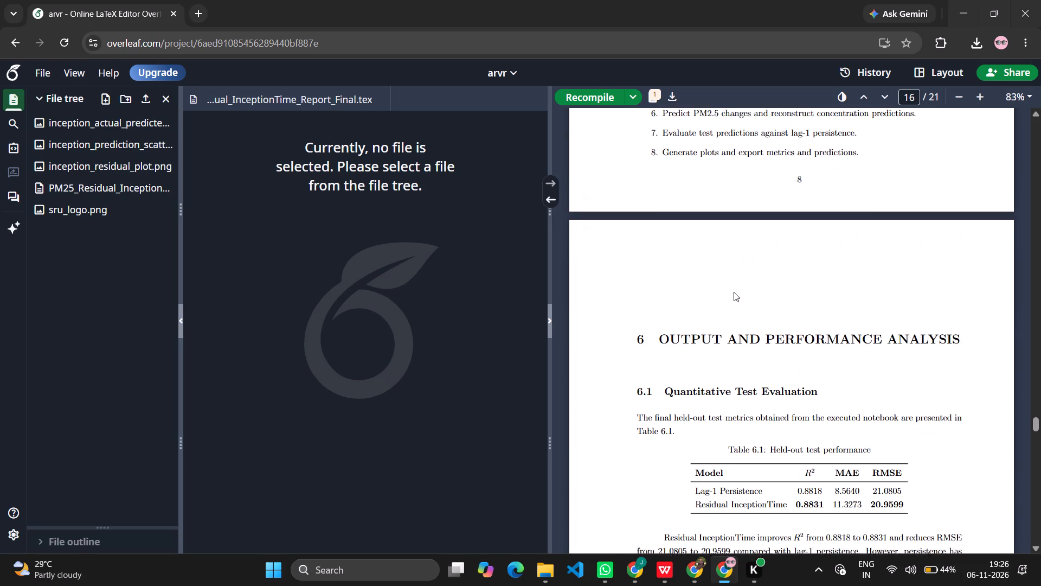
{"action": "scroll", "coordinate": [734, 292], "scroll_direction": "up", "scroll_amount": 1}
{"action": "scroll", "coordinate": [734, 292], "scroll_direction": "down", "scroll_amount": 2}
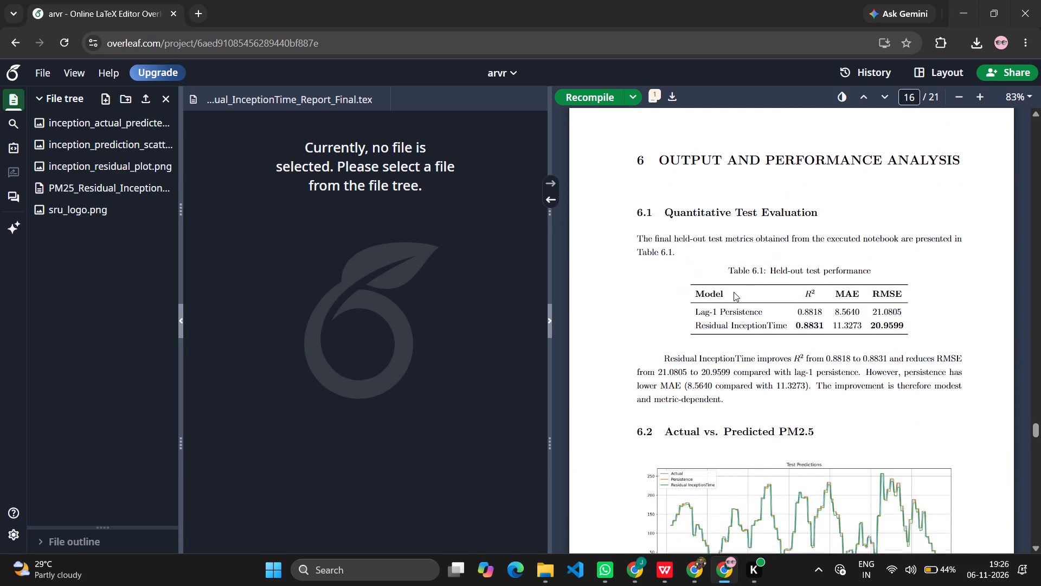
{"action": "scroll", "coordinate": [734, 292], "scroll_direction": "down", "scroll_amount": 7}
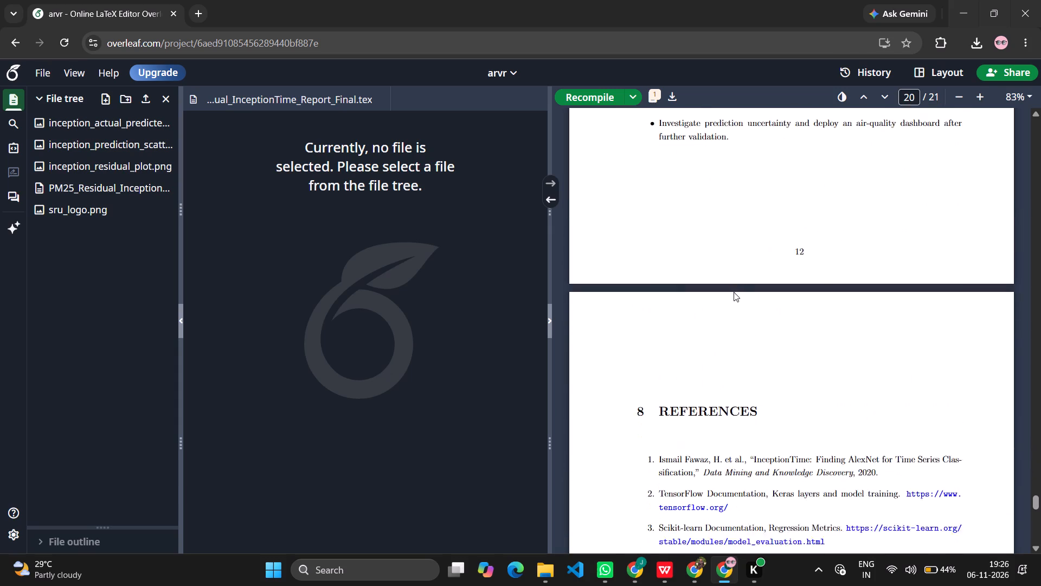
{"action": "scroll", "coordinate": [734, 292], "scroll_direction": "down", "scroll_amount": 2}
{"action": "scroll", "coordinate": [734, 292], "scroll_direction": "up", "scroll_amount": 3}
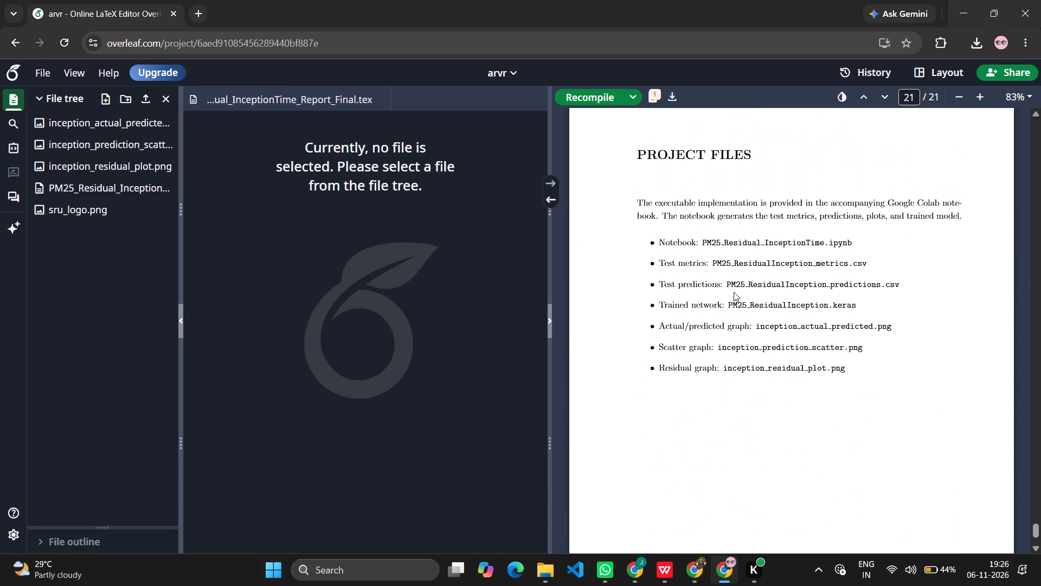
{"action": "scroll", "coordinate": [734, 292], "scroll_direction": "up", "scroll_amount": 1}
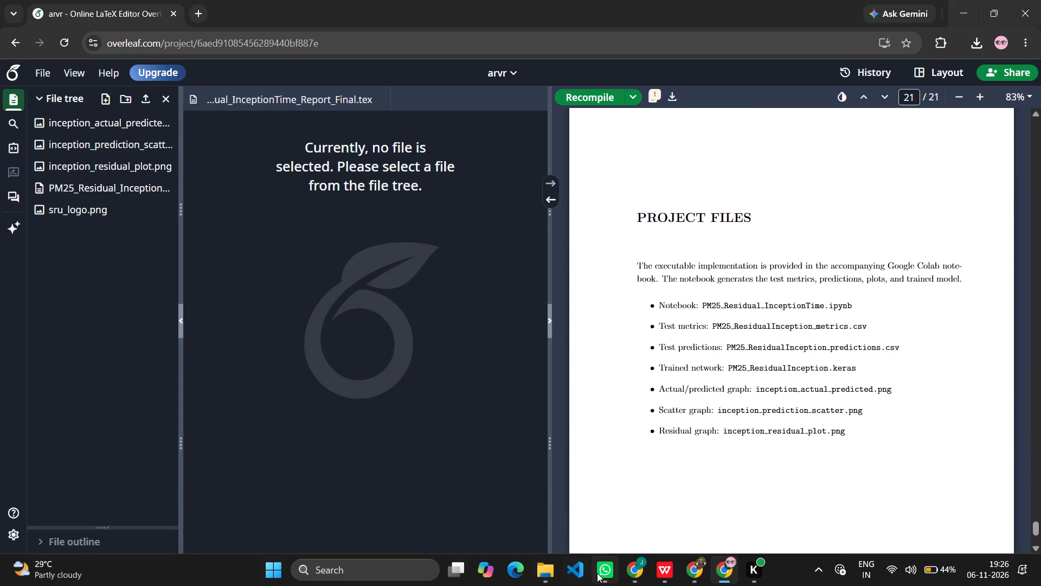
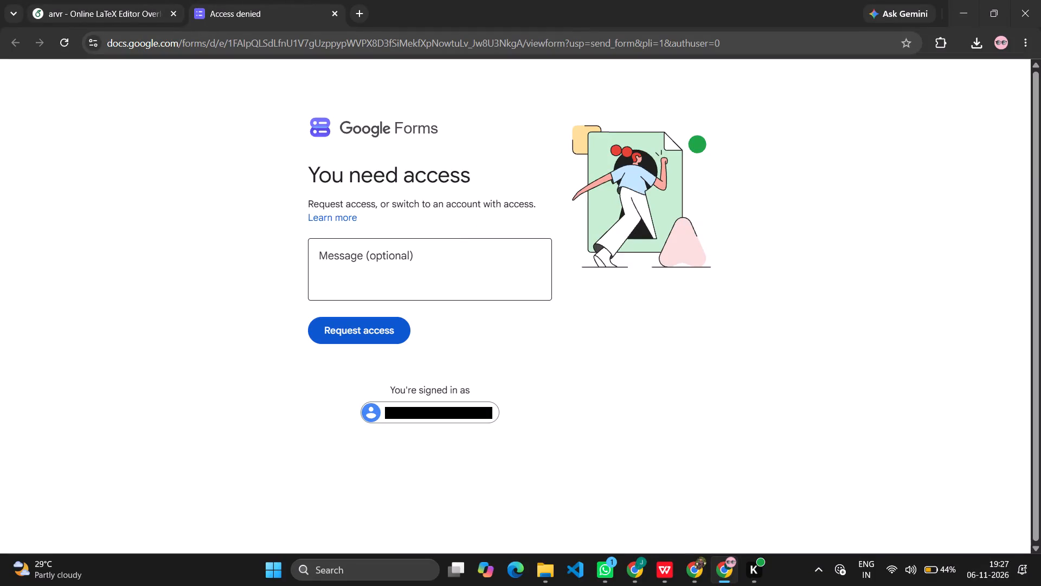
Open the optional message field of the Google Forms access request for text entry.
{"action": "left_click", "coordinate": [358, 257]}
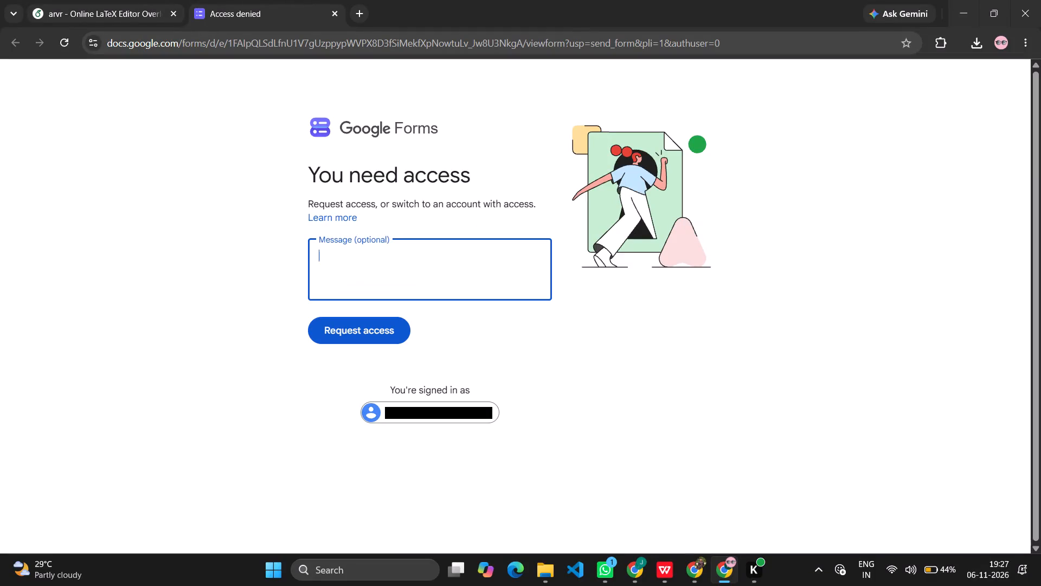
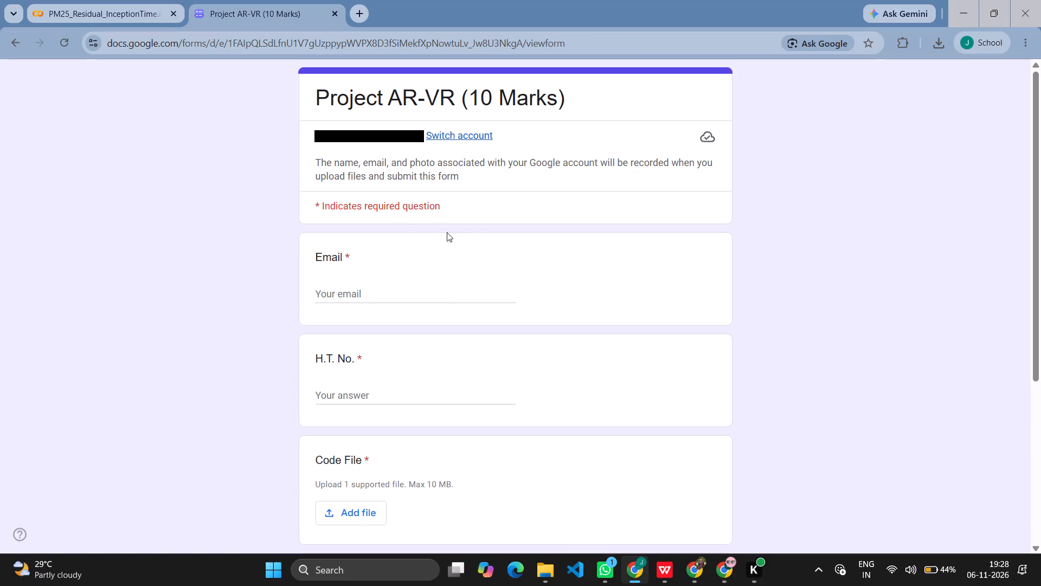
Look through the Project AR-VR (10 Marks) submission form to see which details and file uploads it requires.
{"action": "scroll", "coordinate": [383, 296], "scroll_direction": "down", "scroll_amount": 2}
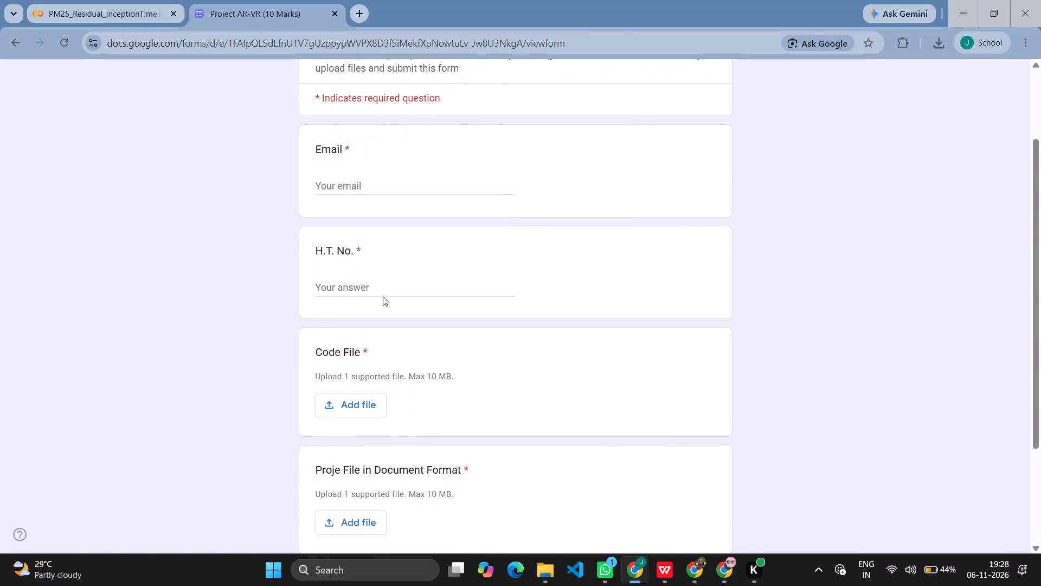
{"action": "scroll", "coordinate": [383, 296], "scroll_direction": "down", "scroll_amount": 2}
{"action": "scroll", "coordinate": [383, 296], "scroll_direction": "up", "scroll_amount": 2}
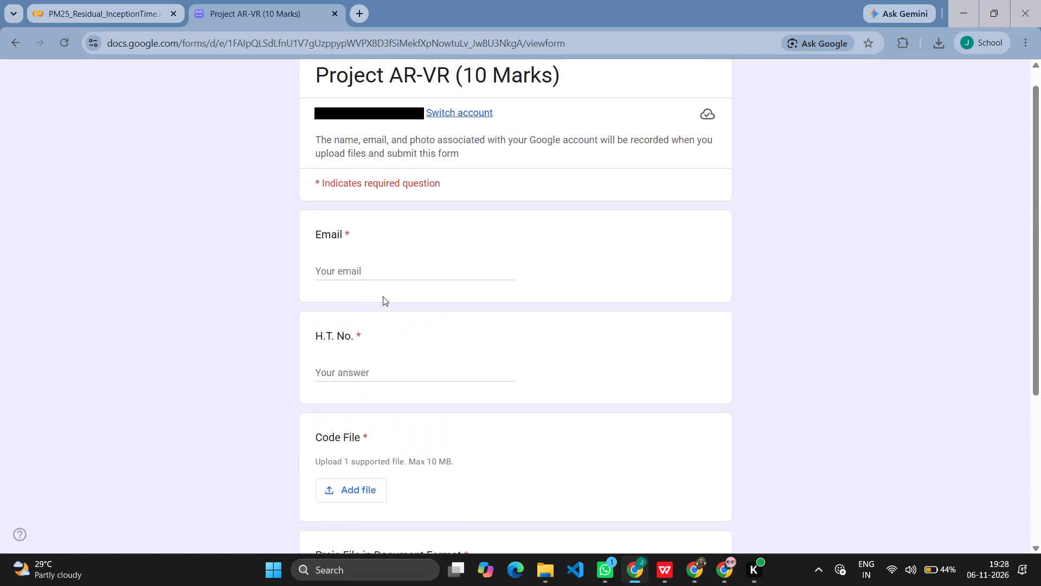
{"action": "scroll", "coordinate": [383, 296], "scroll_direction": "up", "scroll_amount": 1}
{"action": "left_click", "coordinate": [355, 291]}
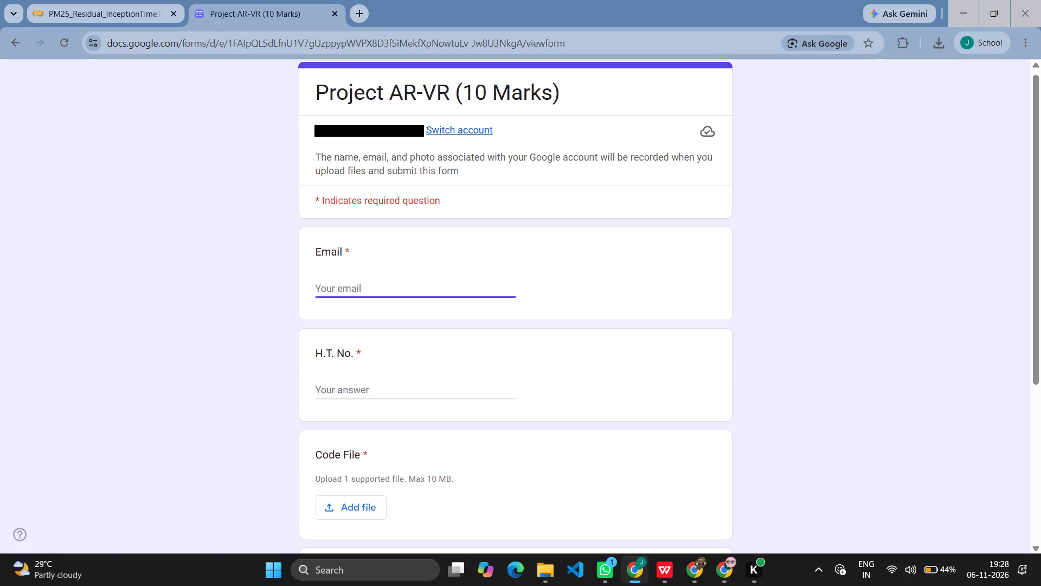
{"action": "scroll", "coordinate": [355, 291], "scroll_direction": "down", "scroll_amount": 2}
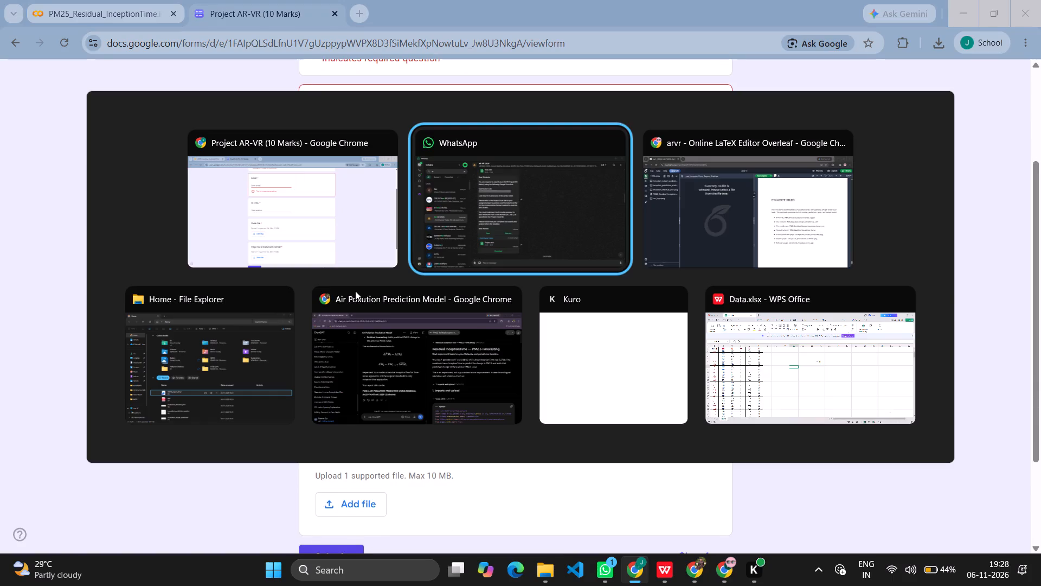
Review the PM25_Residual_InceptionTime notebook in Colab from the final file-download cell back up to its introduction.
{"action": "left_click", "coordinate": [139, 0]}
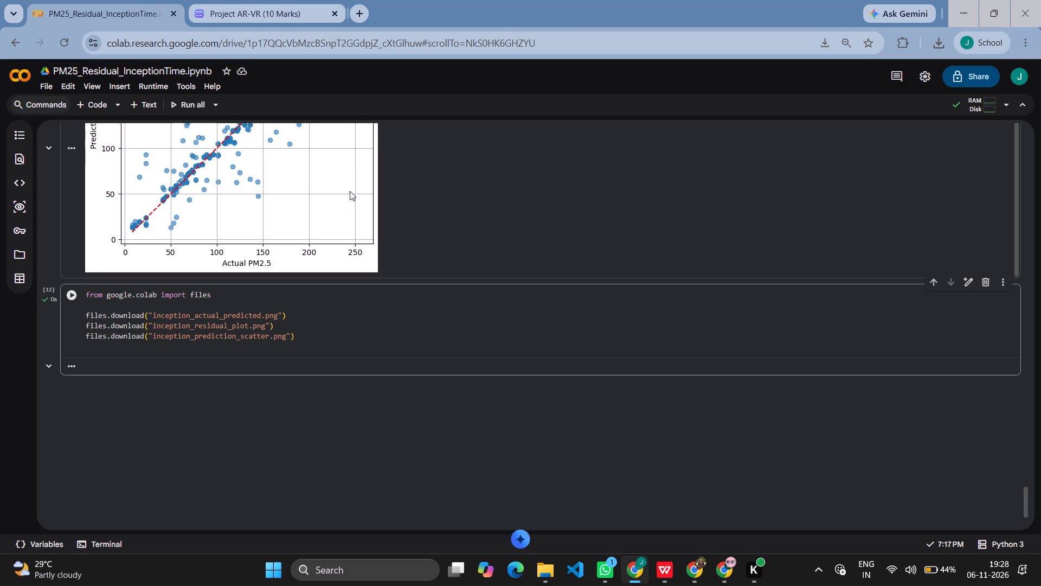
{"action": "scroll", "coordinate": [350, 191], "scroll_direction": "up", "scroll_amount": 11}
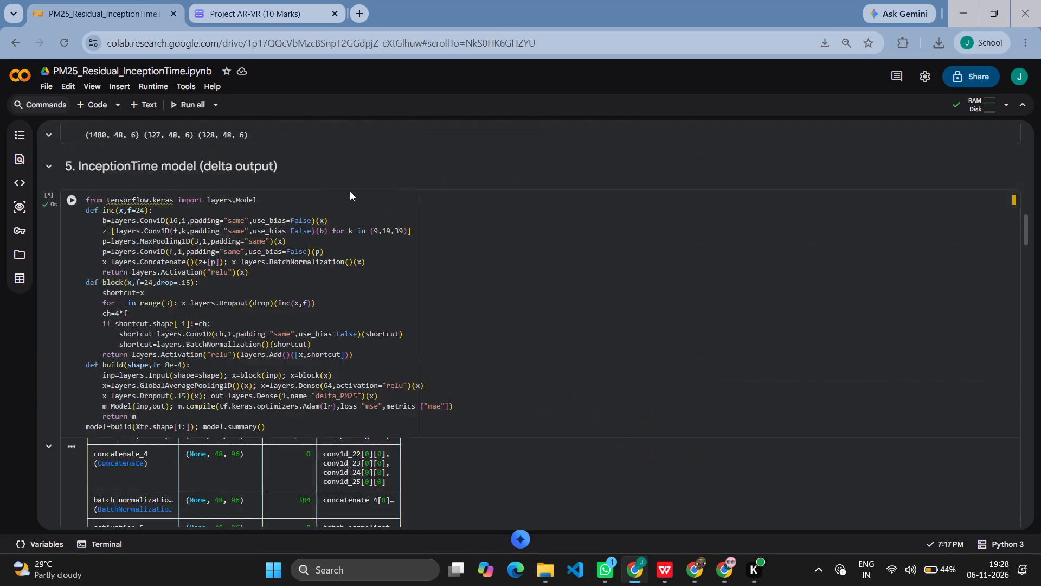
{"action": "scroll", "coordinate": [350, 191], "scroll_direction": "up", "scroll_amount": 3}
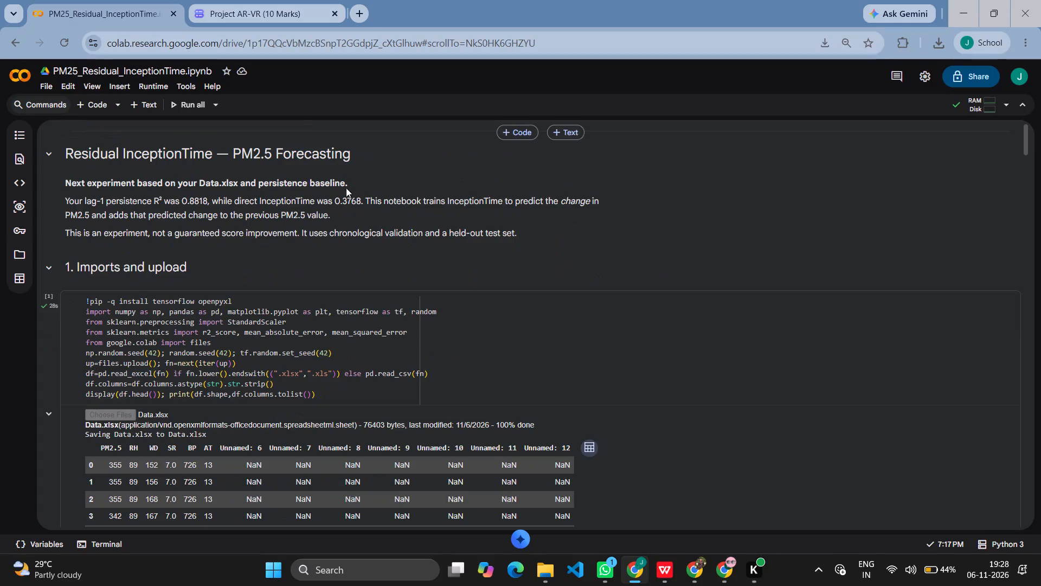
Return to the Project AR-VR submission form and recheck its code file and project document upload questions.
{"action": "left_click", "coordinate": [273, 7]}
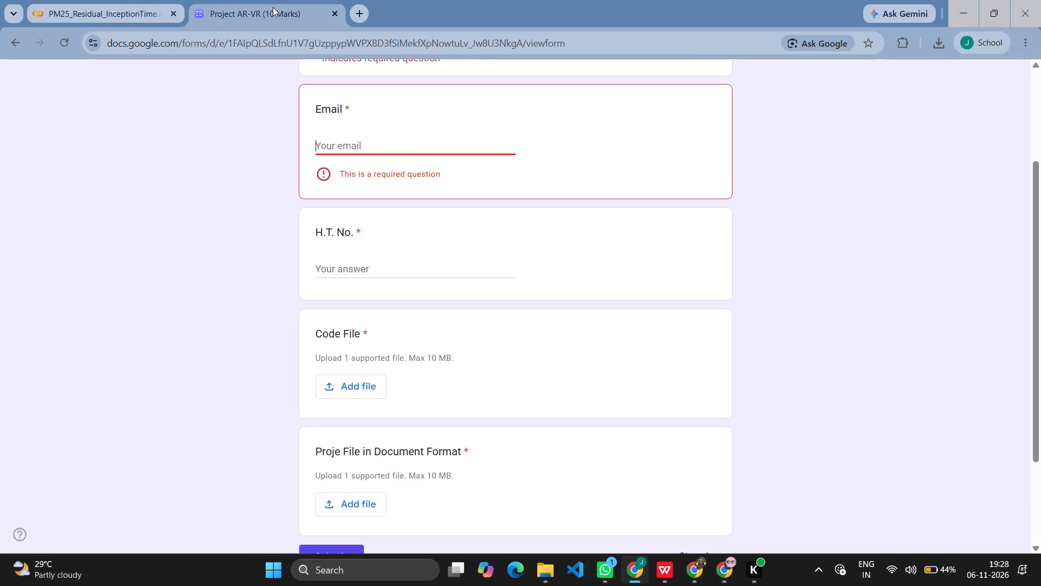
{"action": "scroll", "coordinate": [397, 267], "scroll_direction": "down", "scroll_amount": 1}
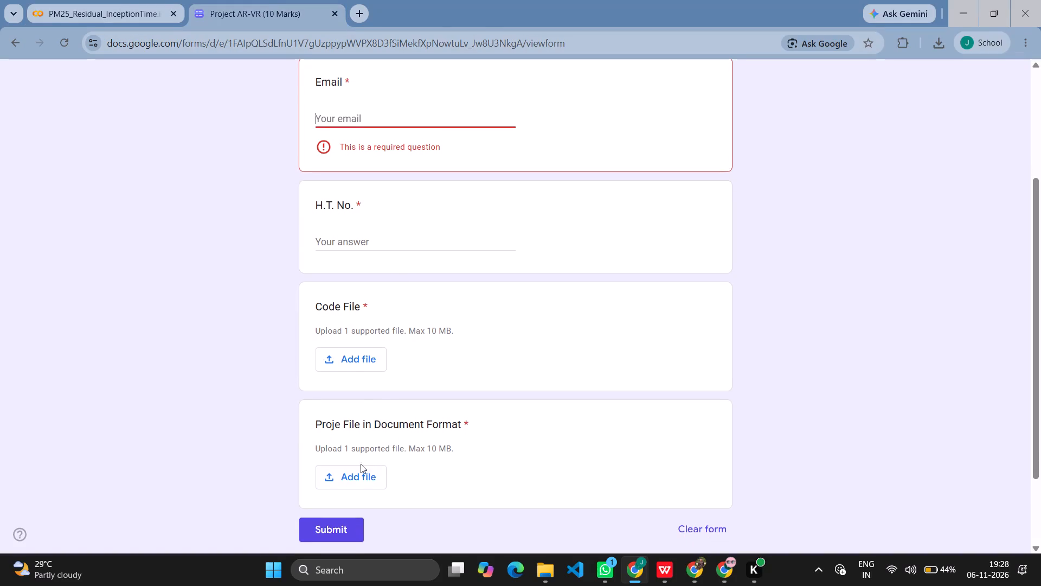
{"action": "scroll", "coordinate": [391, 170], "scroll_direction": "up", "scroll_amount": 1}
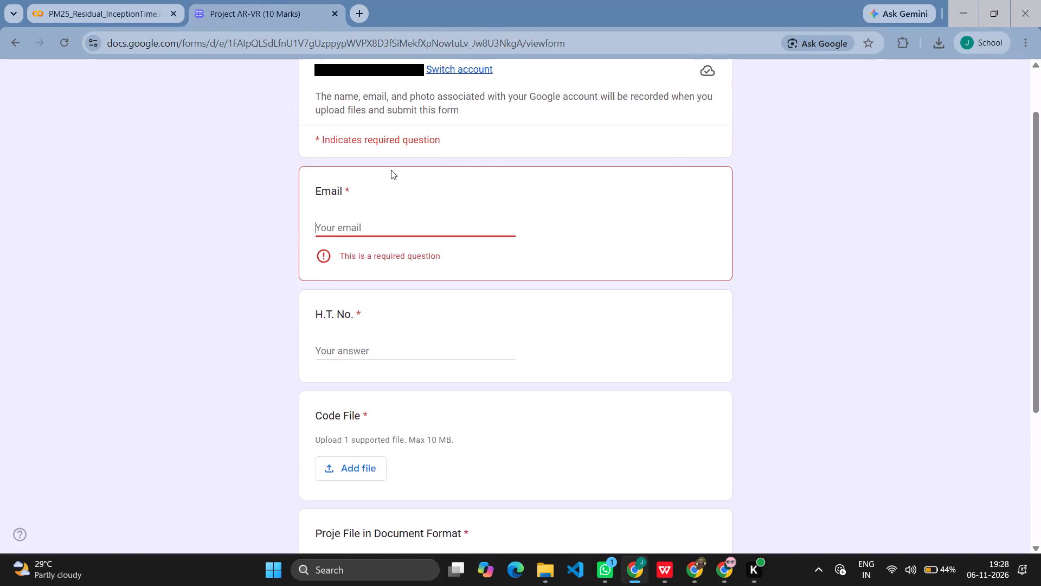
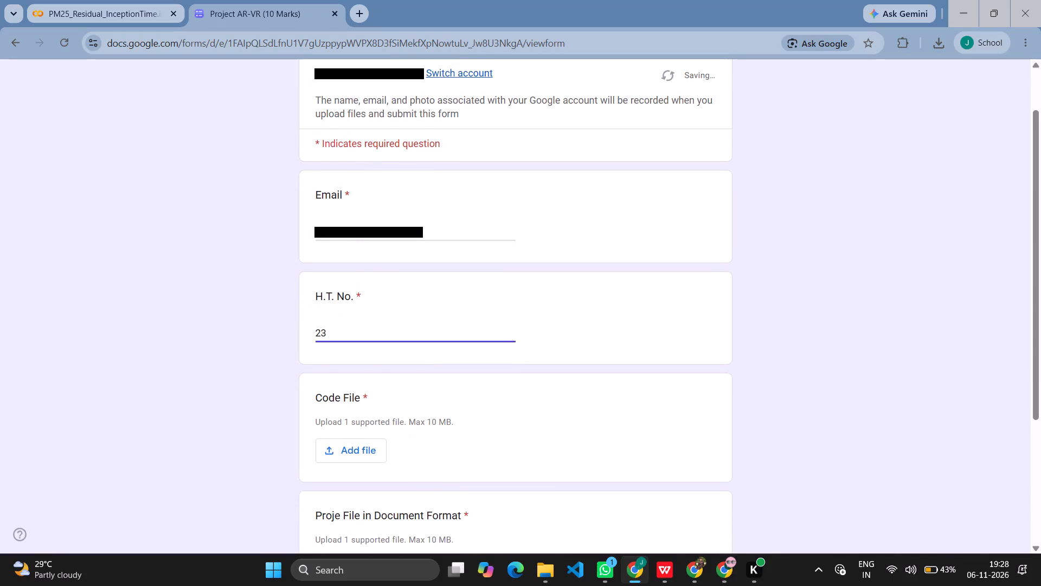
Complete the H.T. No. answer in the submission form with the student's hall ticket number.
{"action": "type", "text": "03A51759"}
{"action": "scroll", "coordinate": [402, 332], "scroll_direction": "down", "scroll_amount": 1}
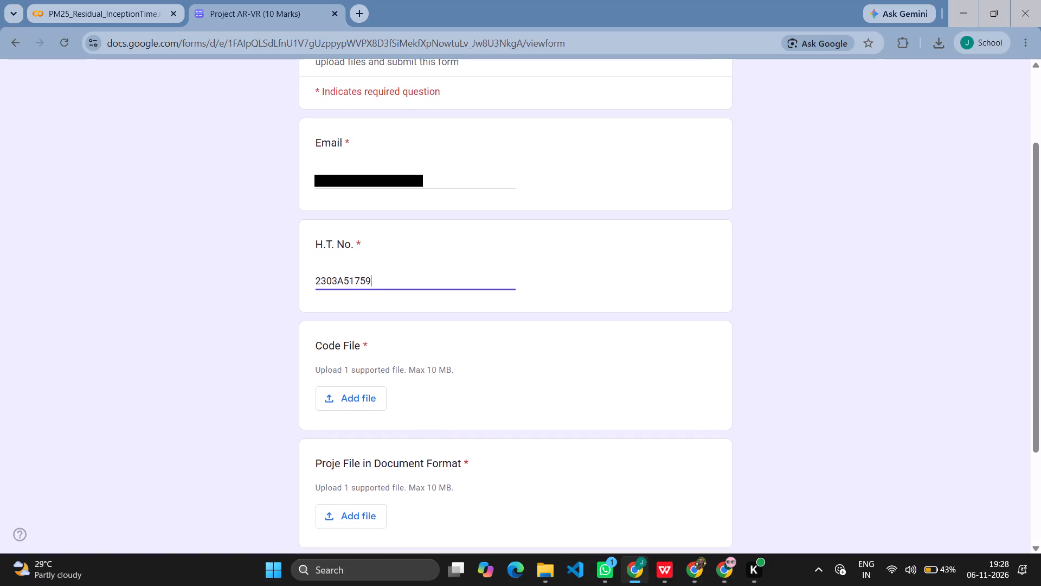
{"action": "scroll", "coordinate": [402, 332], "scroll_direction": "down", "scroll_amount": 1}
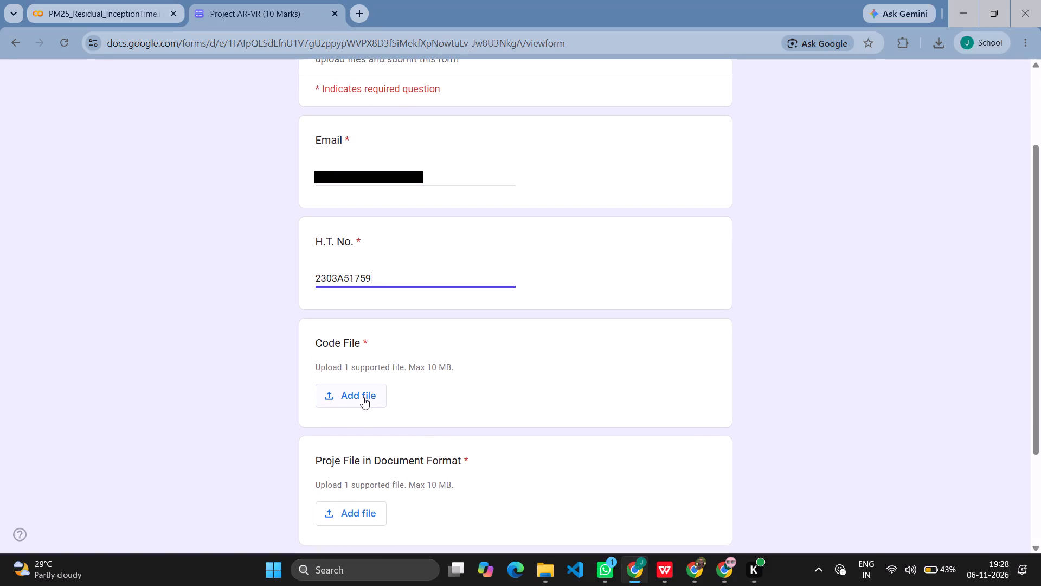
Download the PM25_Residual_InceptionTime notebook from Colab as an .ipynb file.
{"action": "left_click", "coordinate": [83, 2]}
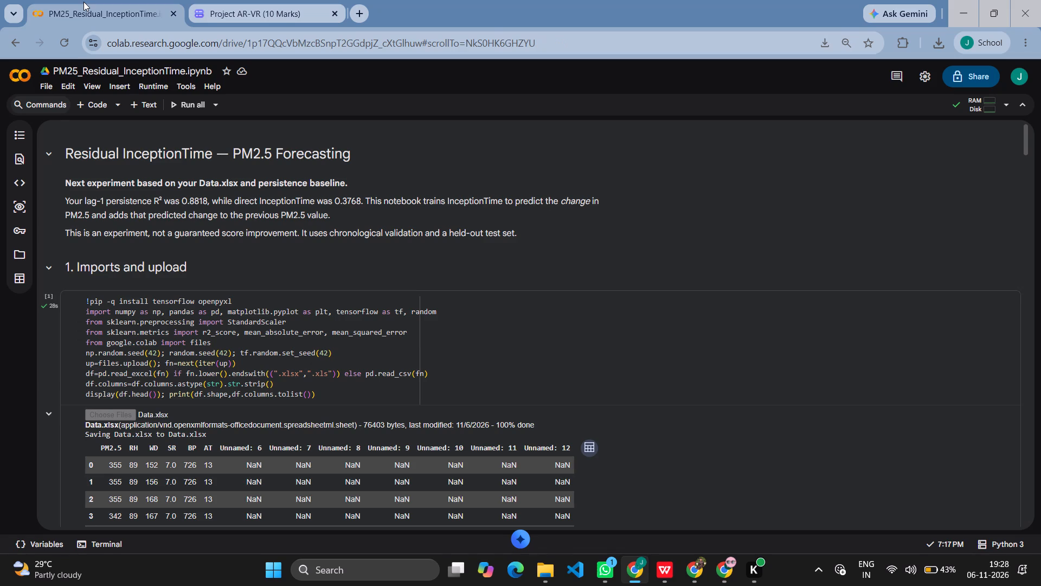
{"action": "scroll", "coordinate": [325, 222], "scroll_direction": "up", "scroll_amount": 1}
{"action": "left_click", "coordinate": [48, 80]}
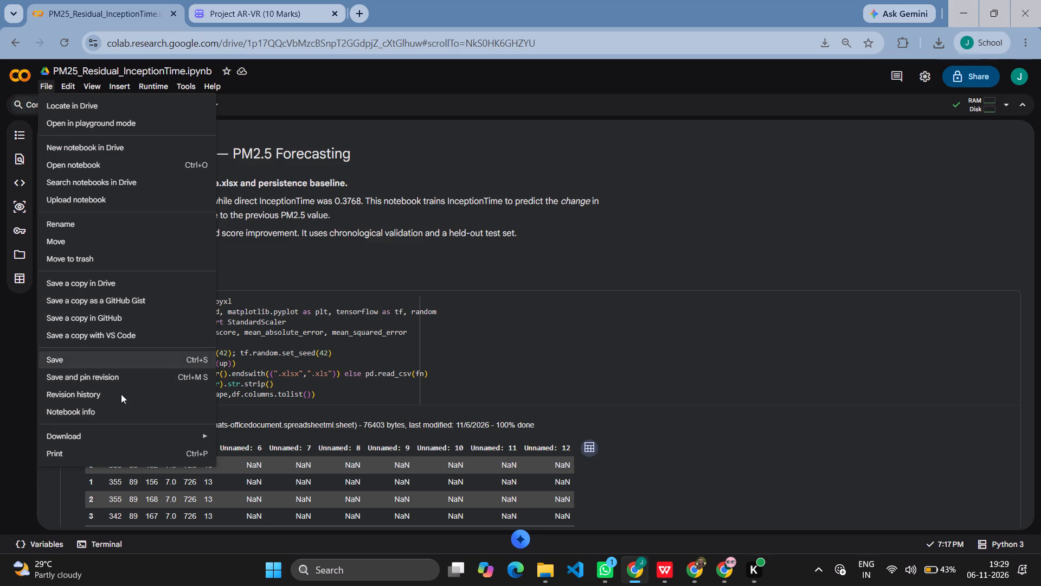
{"action": "left_click", "coordinate": [115, 431]}
{"action": "left_click", "coordinate": [247, 437]}
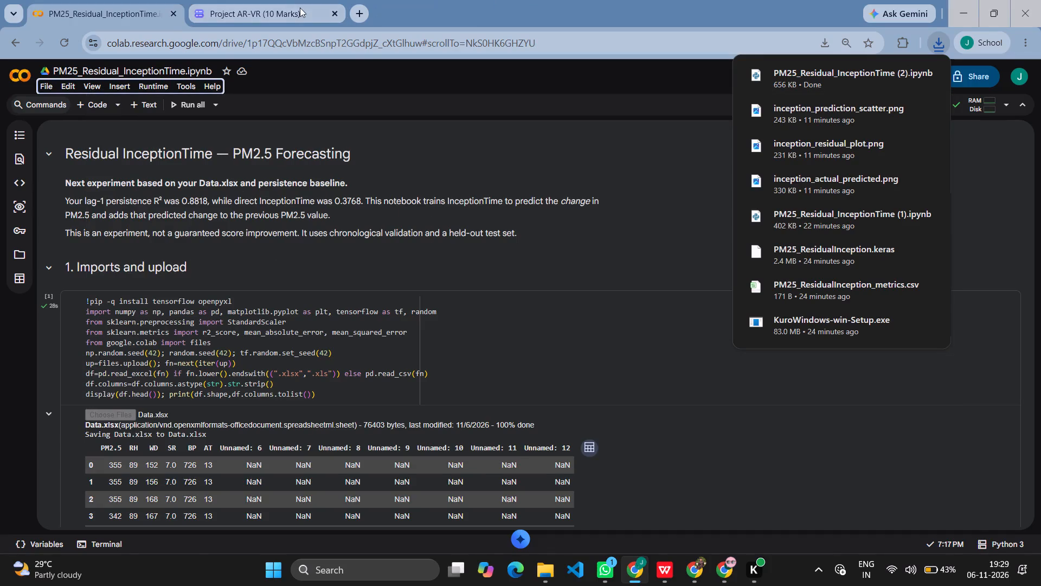
Upload PM25_Residual_InceptionTime (2) from the D:\ folder as the Code File in the Project AR-VR form.
{"action": "left_click", "coordinate": [292, 7]}
{"action": "left_click", "coordinate": [354, 394]}
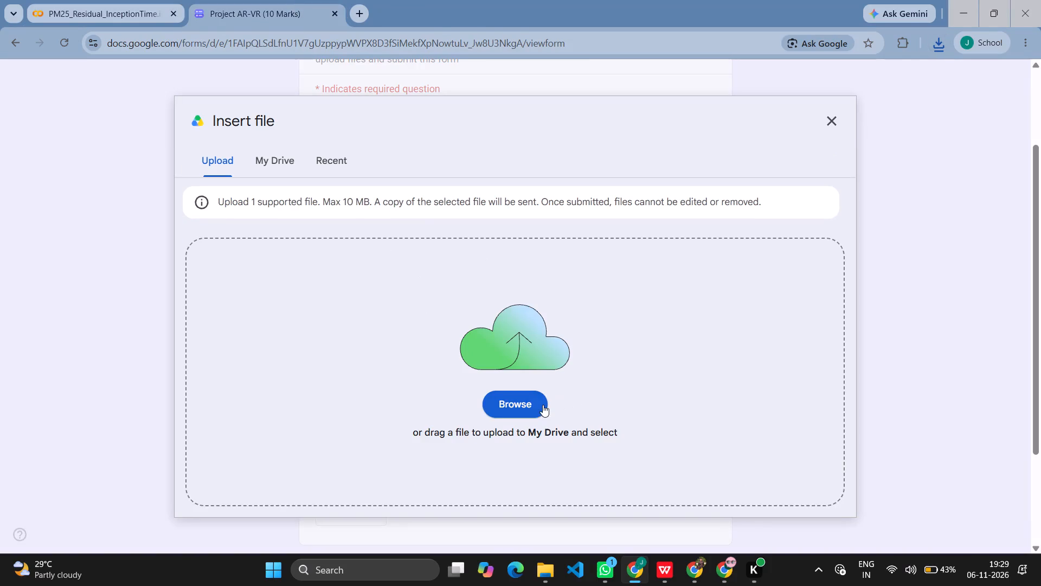
{"action": "left_click", "coordinate": [536, 404]}
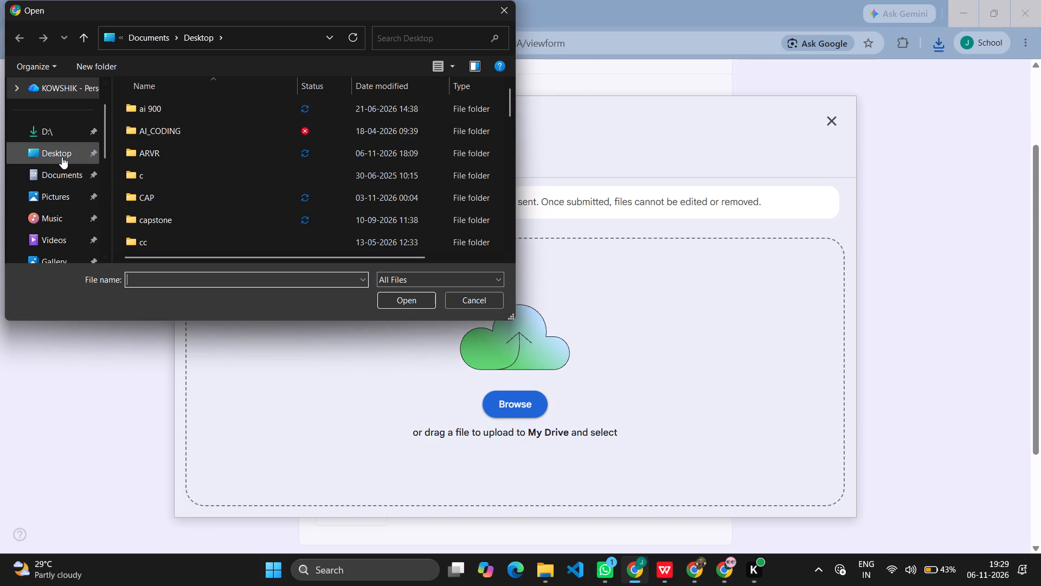
{"action": "left_click", "coordinate": [86, 135]}
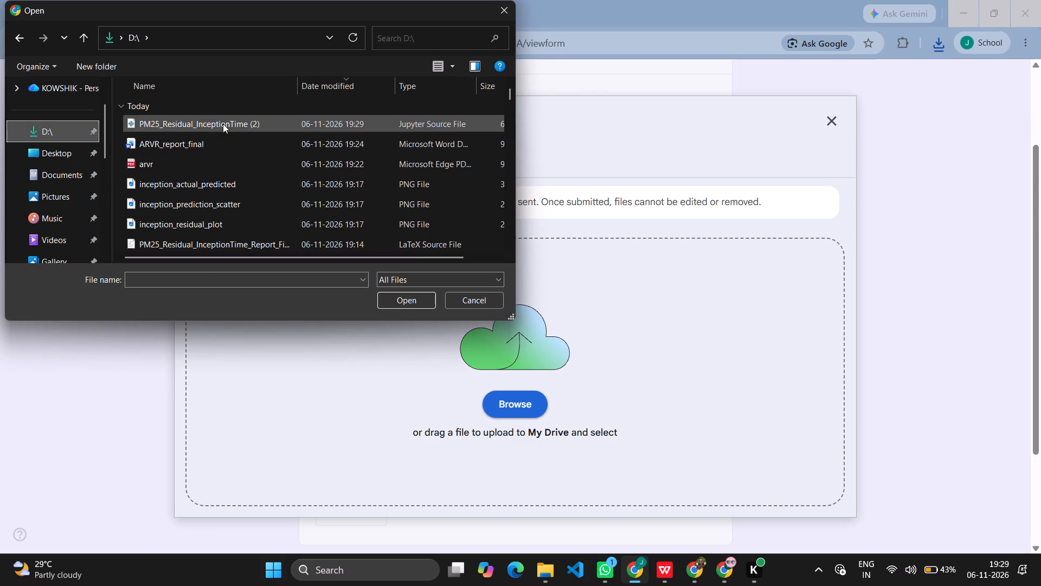
{"action": "double_click", "coordinate": [223, 124]}
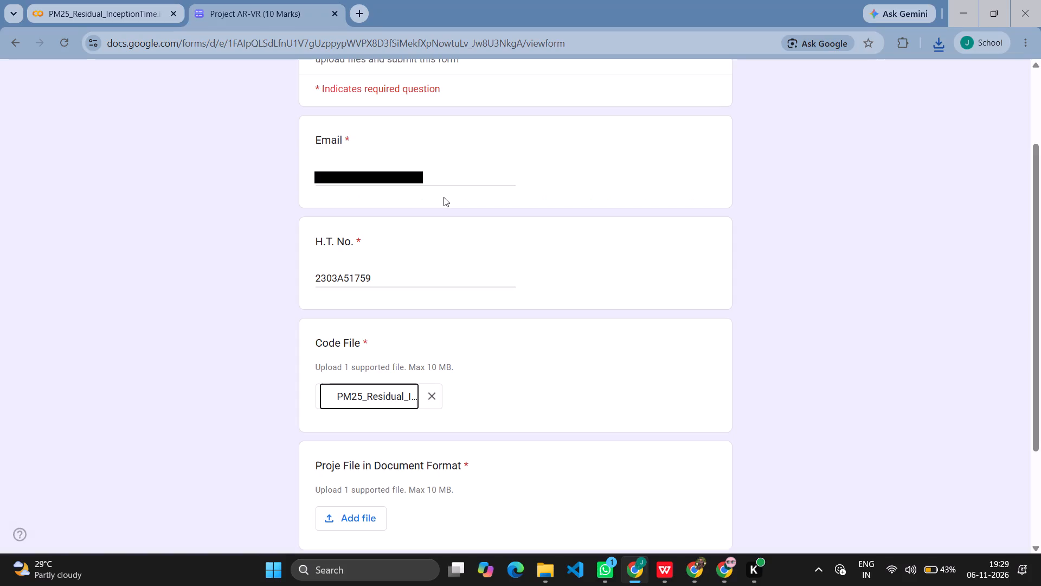
Open the file upload dialog for the project file in document format question.
{"action": "scroll", "coordinate": [393, 422], "scroll_direction": "down", "scroll_amount": 2}
{"action": "left_click", "coordinate": [343, 425]}
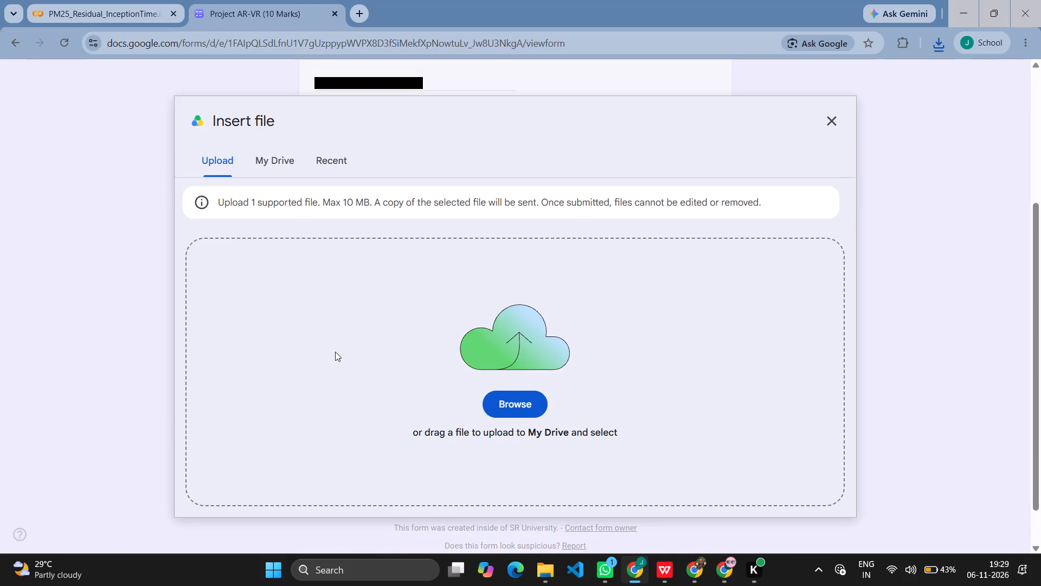
Upload the ARVR_report_final Word document from the D:\ folder as the form's project file in document format.
{"action": "left_click", "coordinate": [507, 409]}
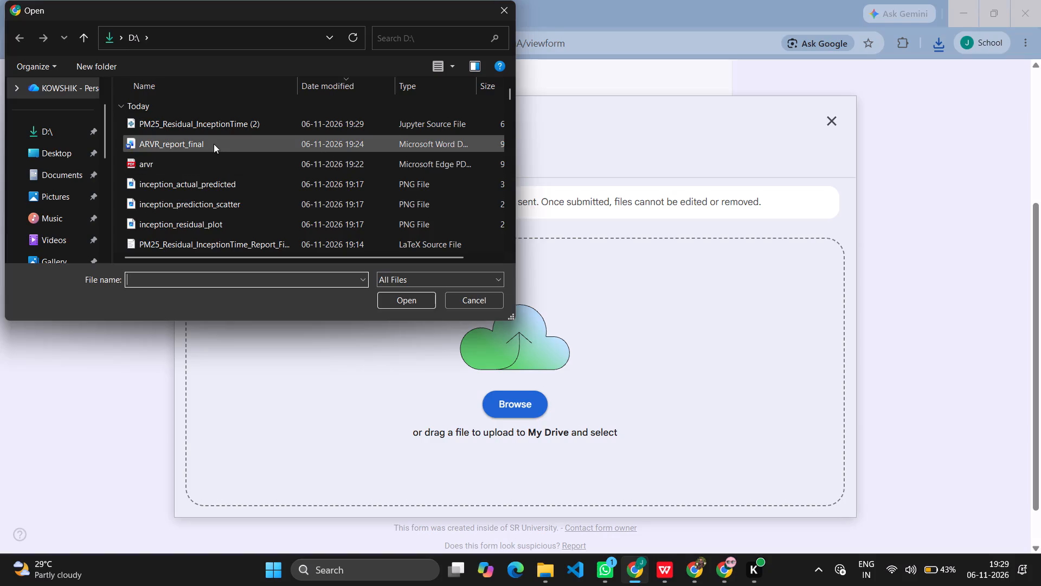
{"action": "double_click", "coordinate": [214, 144]}
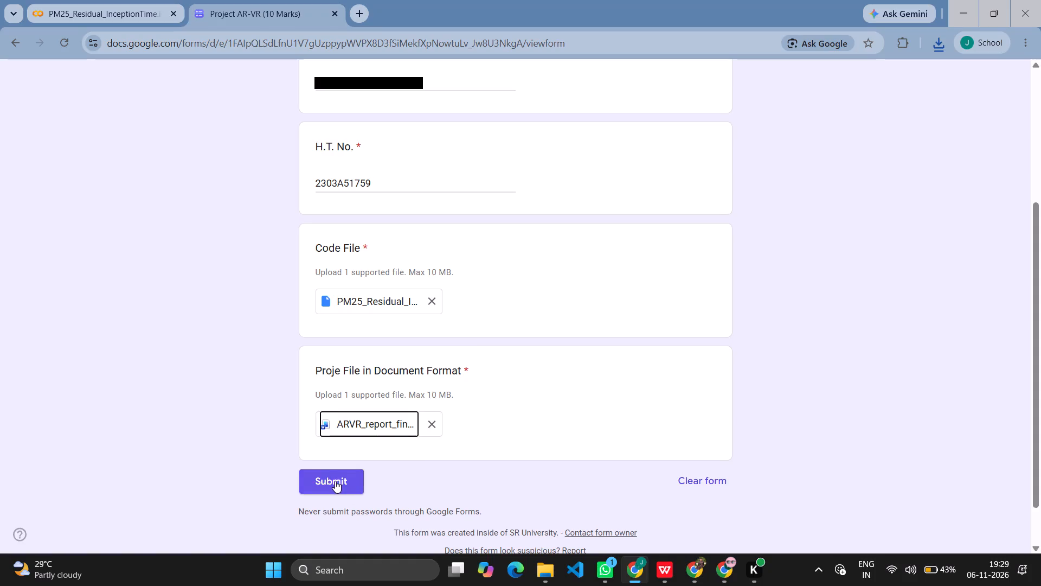
Review the completed answers and both attached files in the Project AR-VR form, and submit it.
{"action": "scroll", "coordinate": [429, 314], "scroll_direction": "up", "scroll_amount": 1}
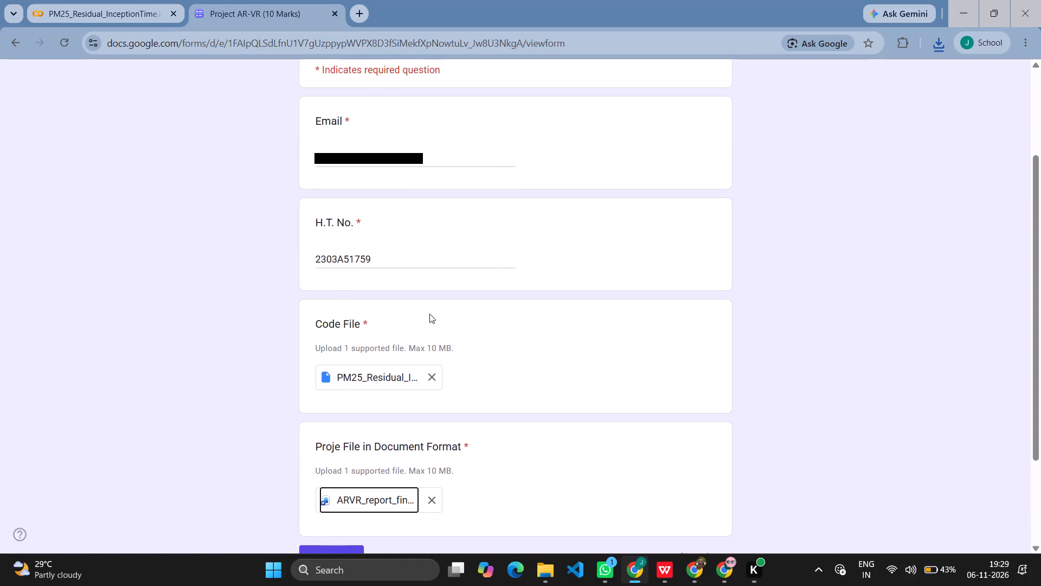
{"action": "scroll", "coordinate": [429, 314], "scroll_direction": "down", "scroll_amount": 1}
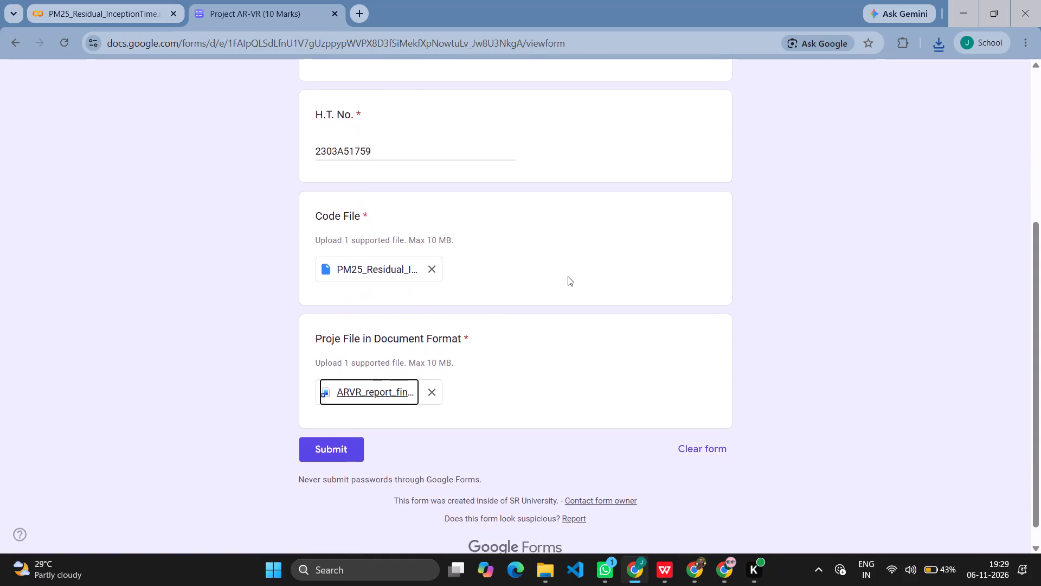
{"action": "scroll", "coordinate": [568, 276], "scroll_direction": "up", "scroll_amount": 3}
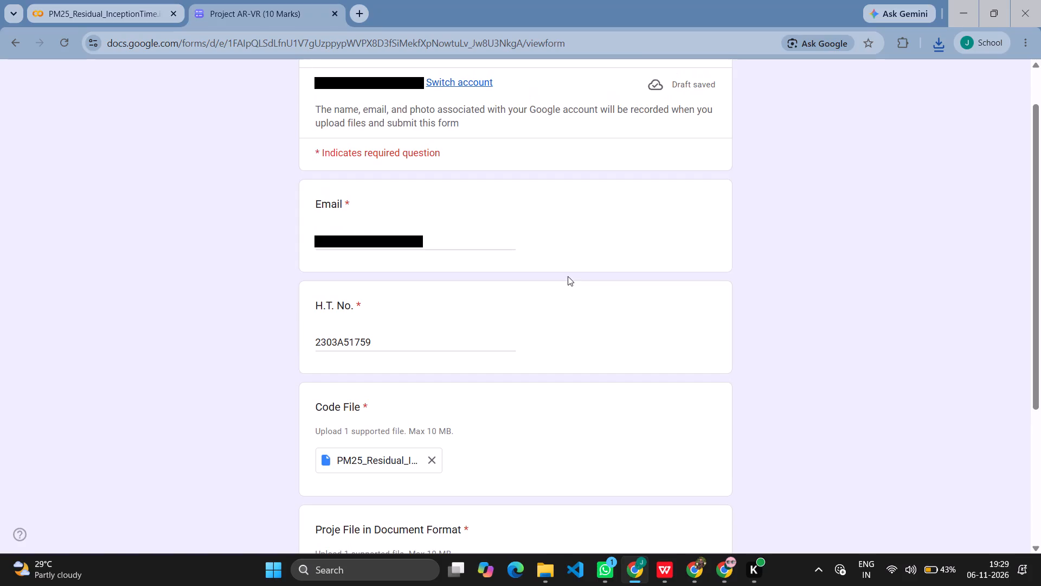
{"action": "scroll", "coordinate": [473, 307], "scroll_direction": "down", "scroll_amount": 3}
{"action": "left_click", "coordinate": [340, 423]}
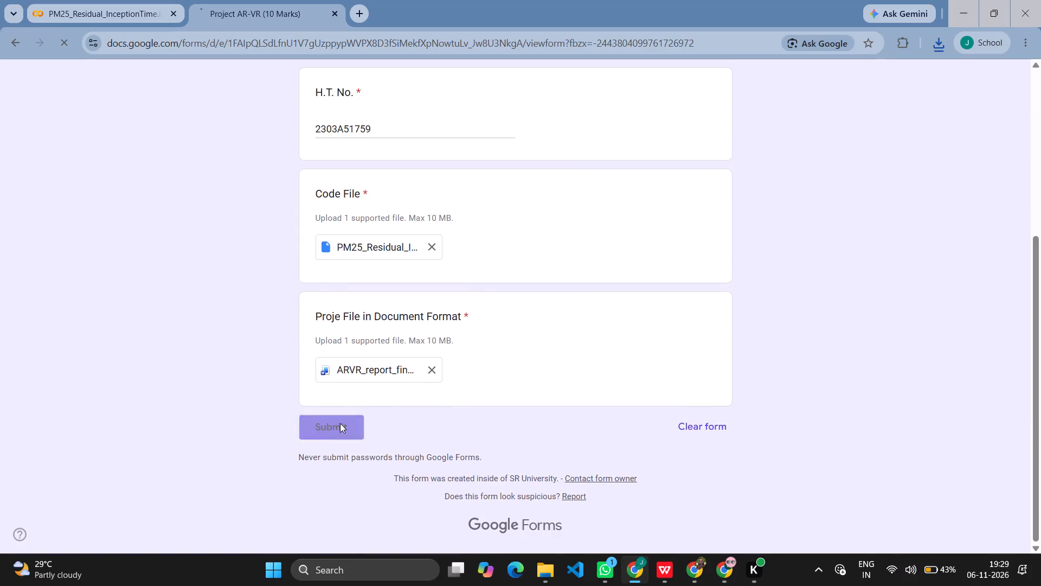
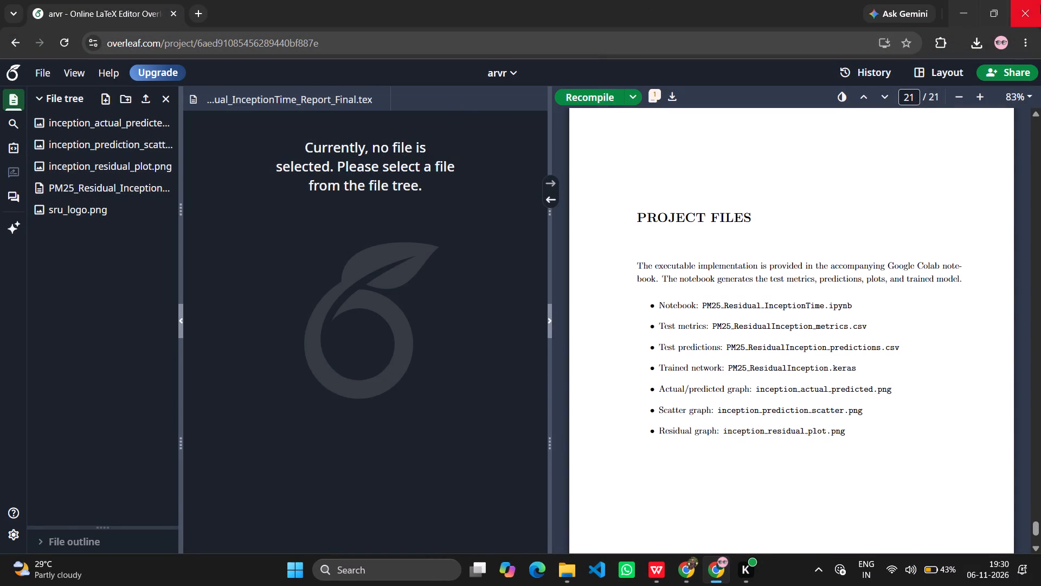
Close the remaining open windows: the Overleaf report project, File Explorer and the ChatGPT Air Pollution Prediction Model conversation.
{"action": "left_click", "coordinate": [1040, 5]}
{"action": "left_click", "coordinate": [845, 11]}
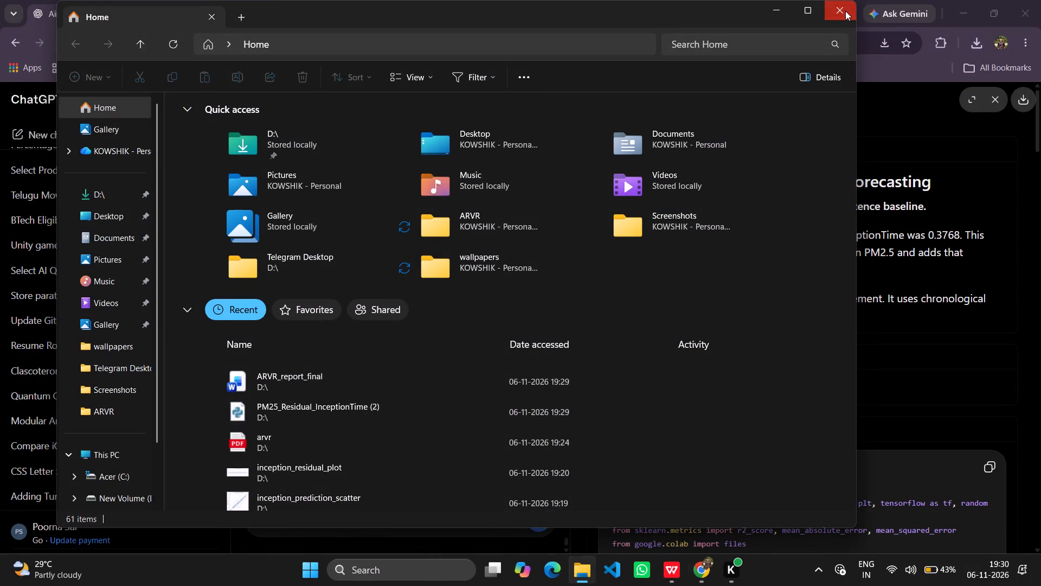
{"action": "left_click", "coordinate": [1028, 1]}
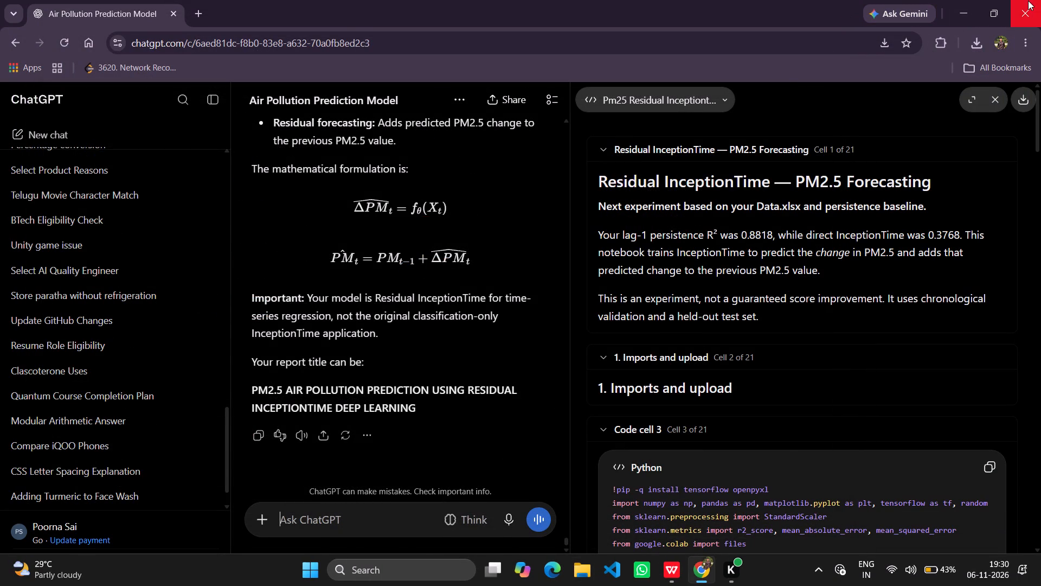